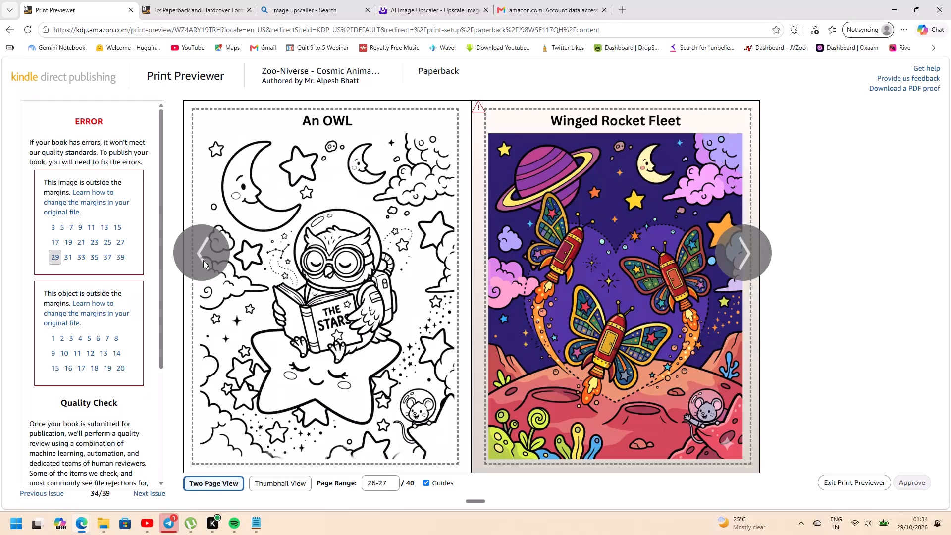
Go back one spread in the print preview to pages 24-25.
{"action": "left_click", "coordinate": [203, 260]}
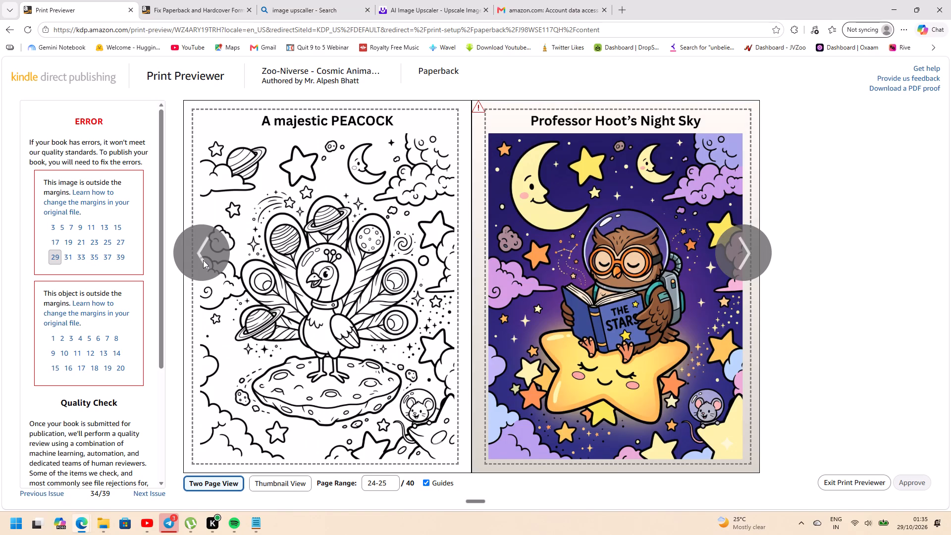
Switch to the Canva coloring book design and delete the "Captain Ellie's Cheese-Rocket" title from page 2.
{"action": "key", "text": "alt+Tab"}
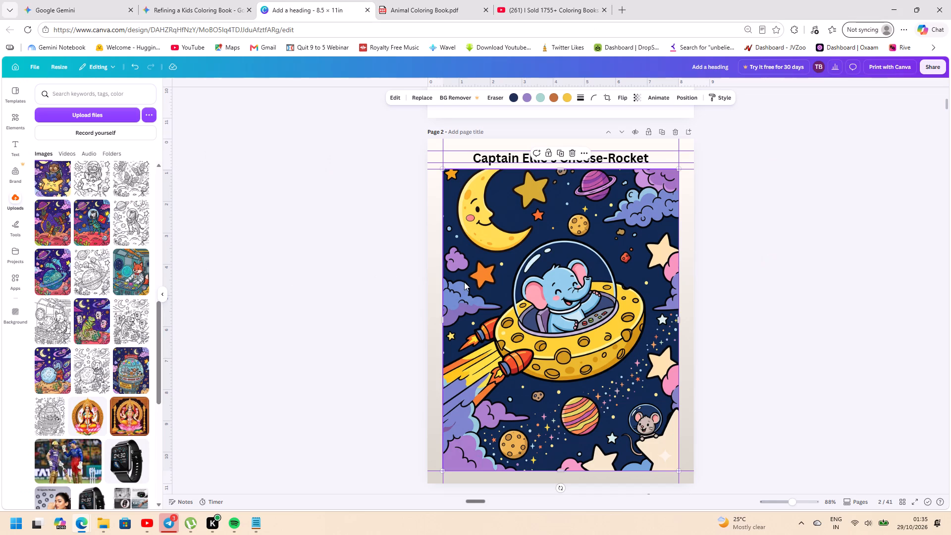
{"action": "scroll", "coordinate": [497, 282], "scroll_direction": "up", "scroll_amount": 16}
{"action": "scroll", "coordinate": [497, 281], "scroll_direction": "down", "scroll_amount": 3}
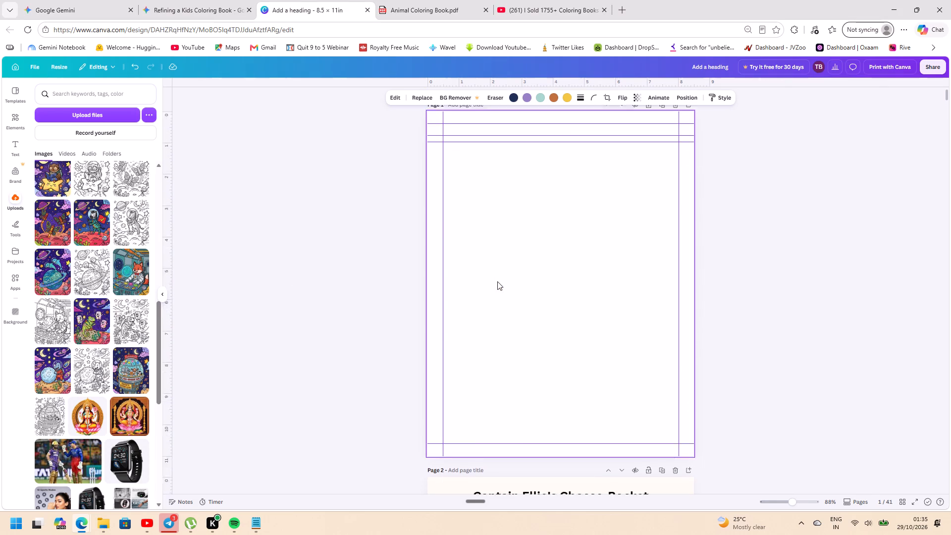
{"action": "scroll", "coordinate": [497, 281], "scroll_direction": "down", "scroll_amount": 4}
{"action": "scroll", "coordinate": [497, 281], "scroll_direction": "up", "scroll_amount": 2}
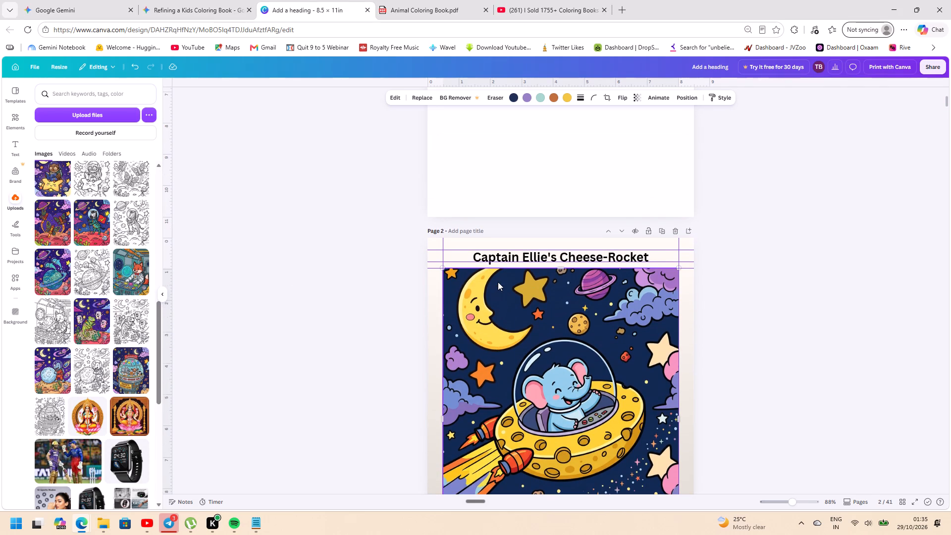
{"action": "left_click", "coordinate": [503, 256]}
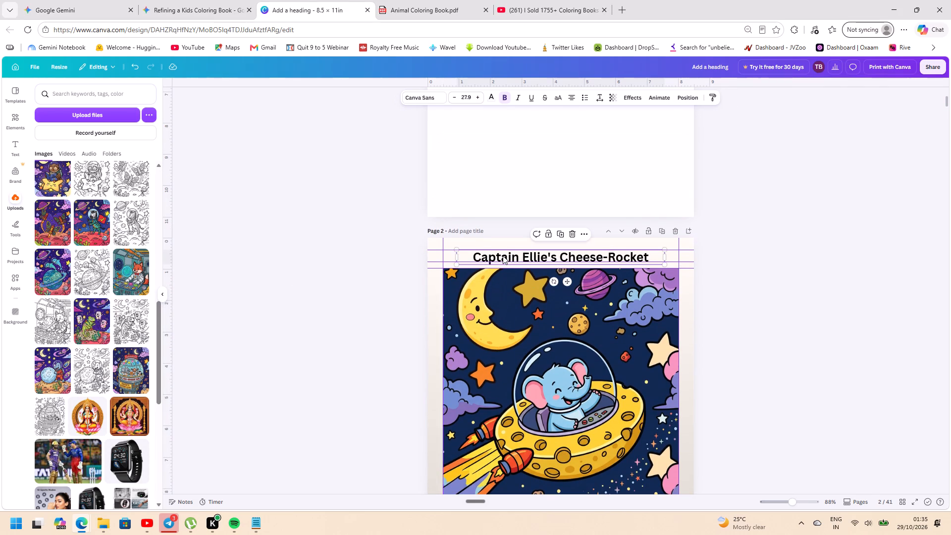
{"action": "key", "text": "Delete"}
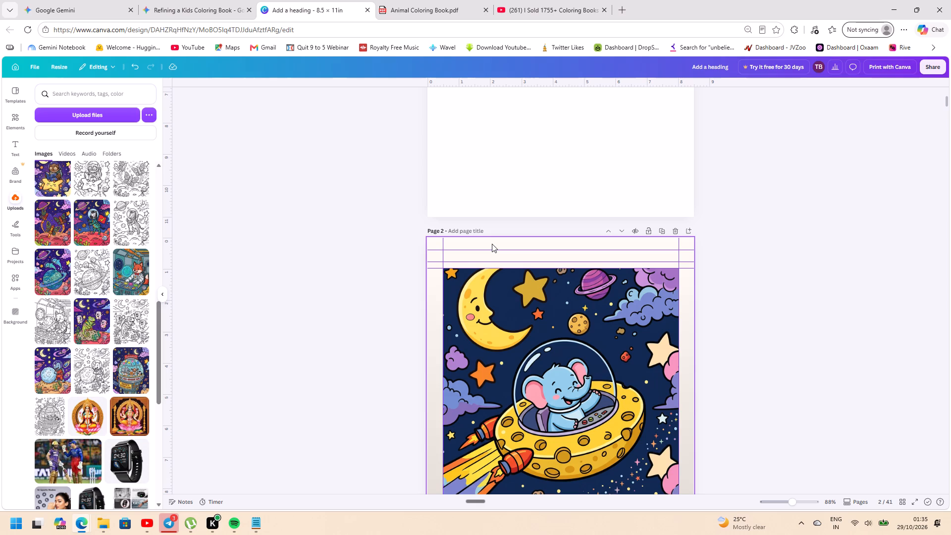
Change page 2's background from the gradient to solid white.
{"action": "left_click", "coordinate": [492, 244]}
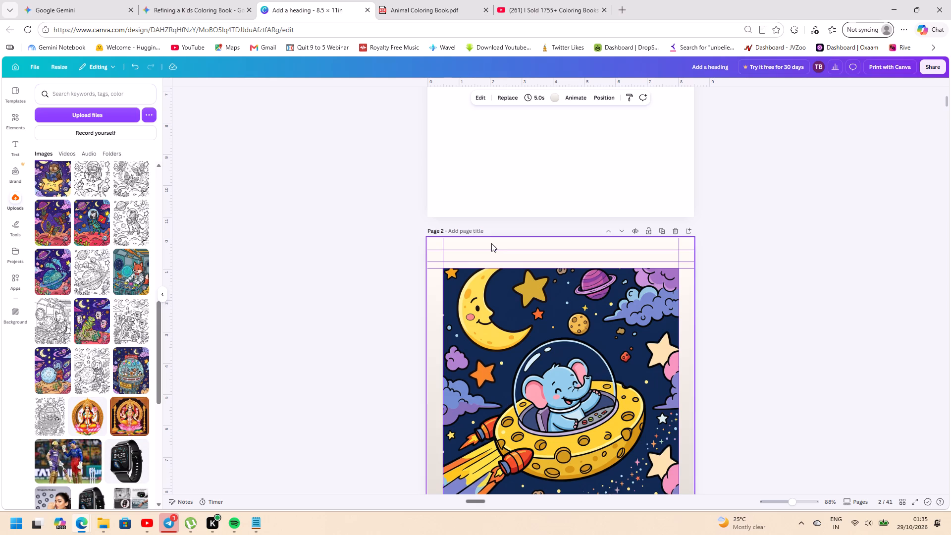
{"action": "left_click", "coordinate": [557, 98]}
{"action": "left_click", "coordinate": [60, 269]}
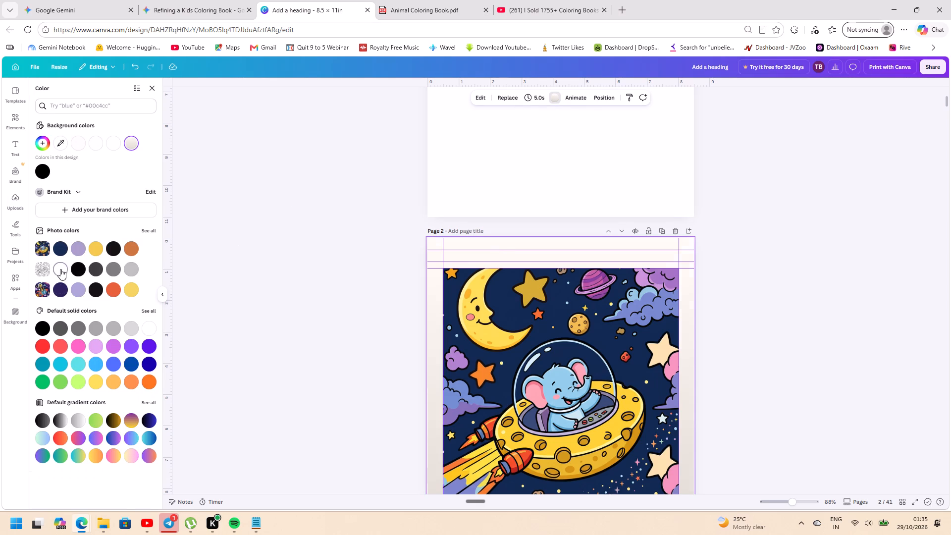
Align the elephant rocket image with page 2's top-left corner and enlarge it to cover the full 8.5 × 11 in page.
{"action": "left_click_drag", "start_coordinate": [570, 379], "coordinate": [558, 366]}
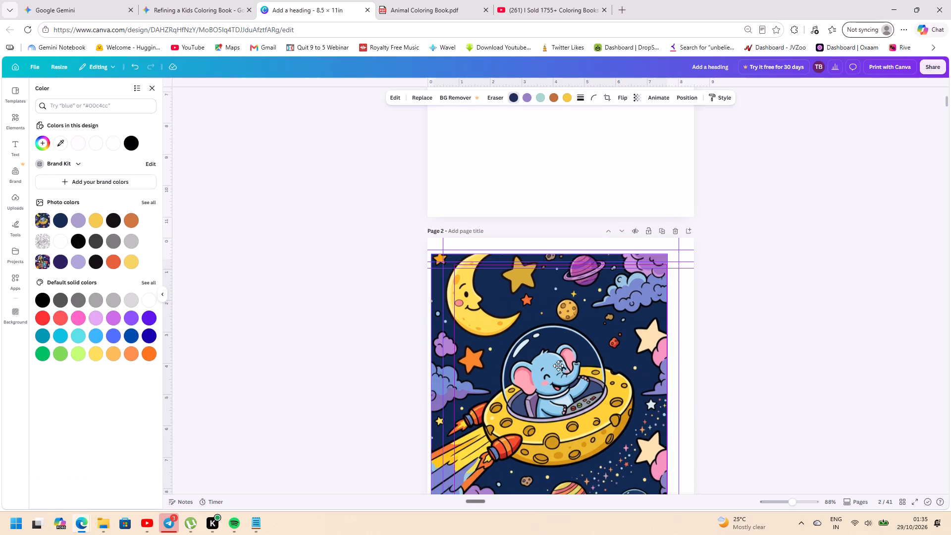
{"action": "left_click_drag", "start_coordinate": [558, 366], "coordinate": [552, 351]}
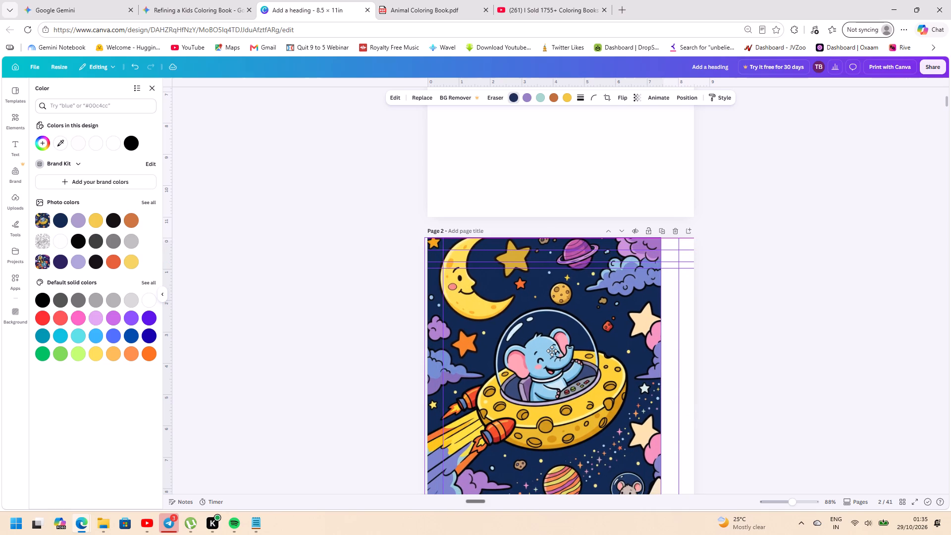
{"action": "left_click_drag", "start_coordinate": [552, 351], "coordinate": [553, 351]}
{"action": "scroll", "coordinate": [351, 312], "scroll_direction": "down", "scroll_amount": 5}
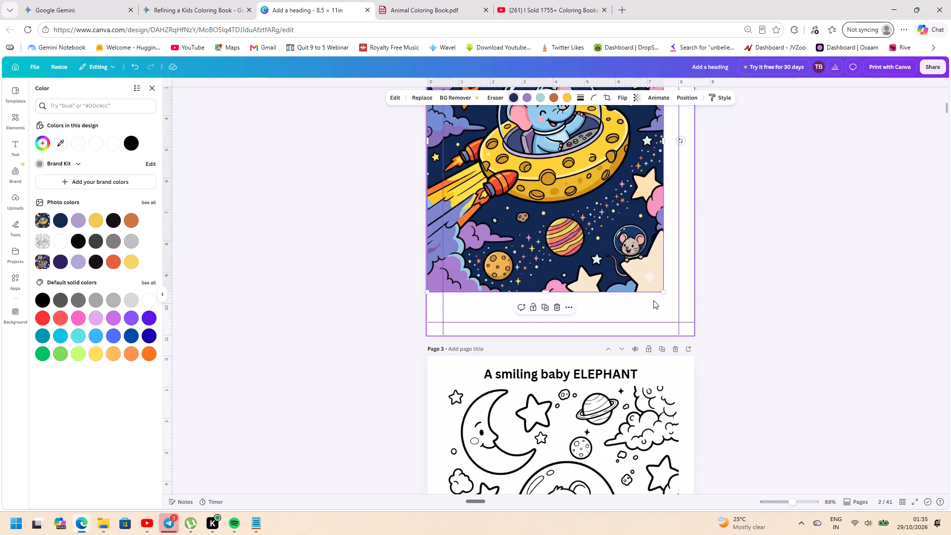
{"action": "left_click_drag", "start_coordinate": [661, 290], "coordinate": [684, 321]}
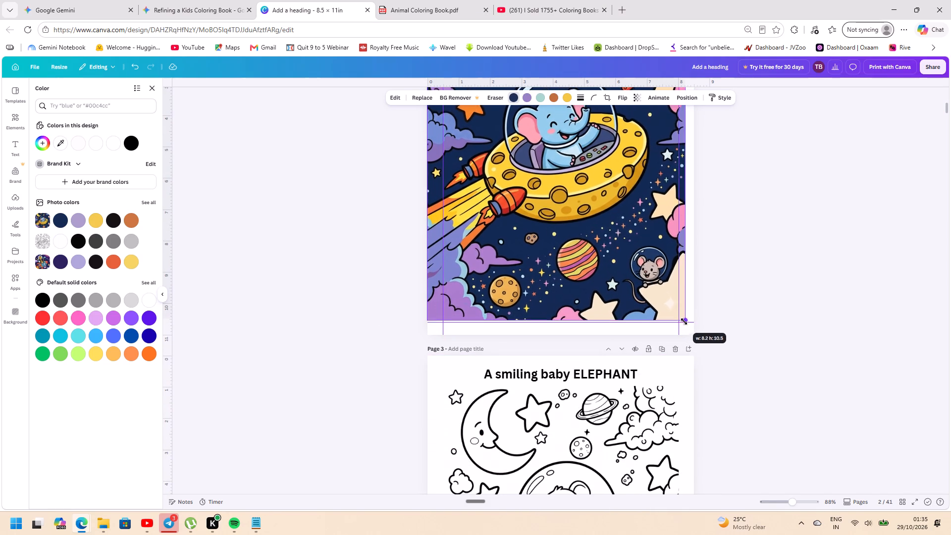
{"action": "left_click_drag", "start_coordinate": [684, 321], "coordinate": [690, 330]}
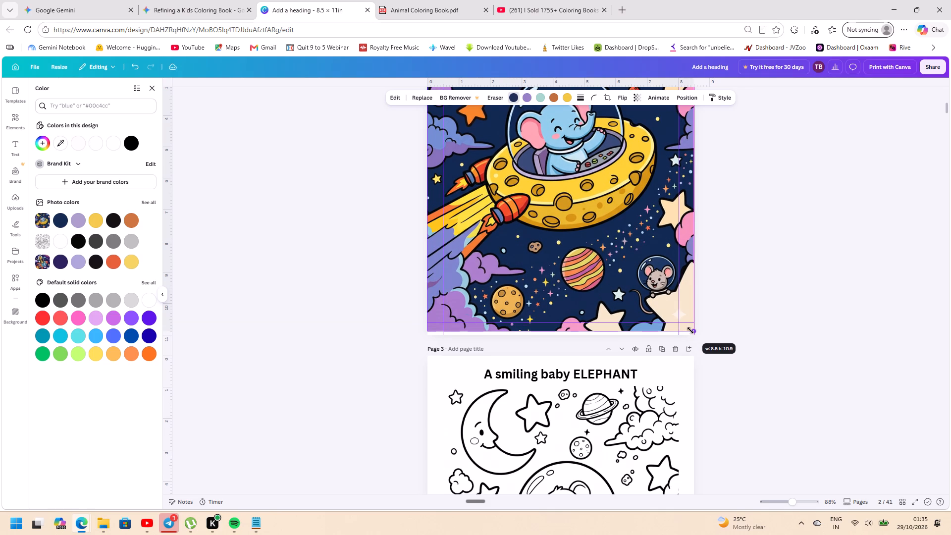
{"action": "left_click_drag", "start_coordinate": [690, 330], "coordinate": [687, 334]}
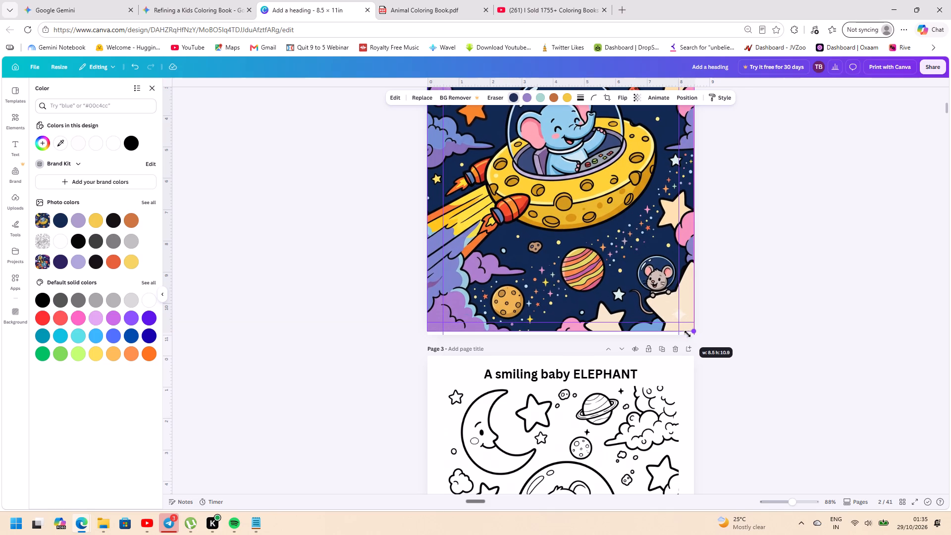
{"action": "left_click_drag", "start_coordinate": [687, 334], "coordinate": [687, 337]}
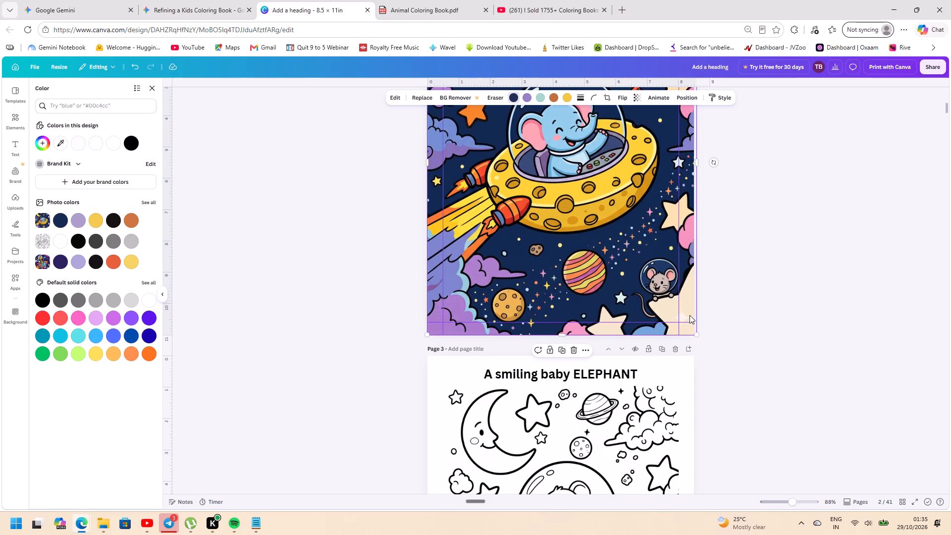
{"action": "left_click", "coordinate": [697, 164]}
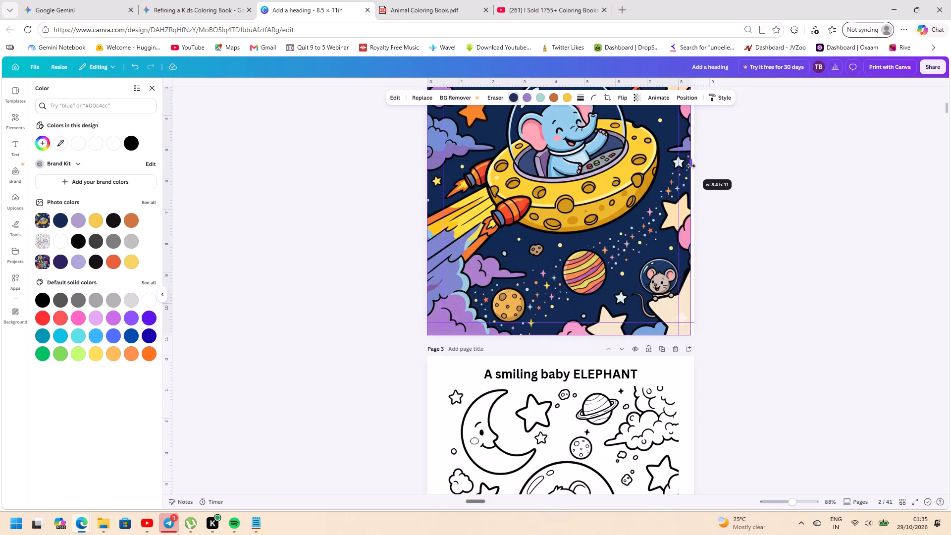
{"action": "left_click", "coordinate": [759, 247]}
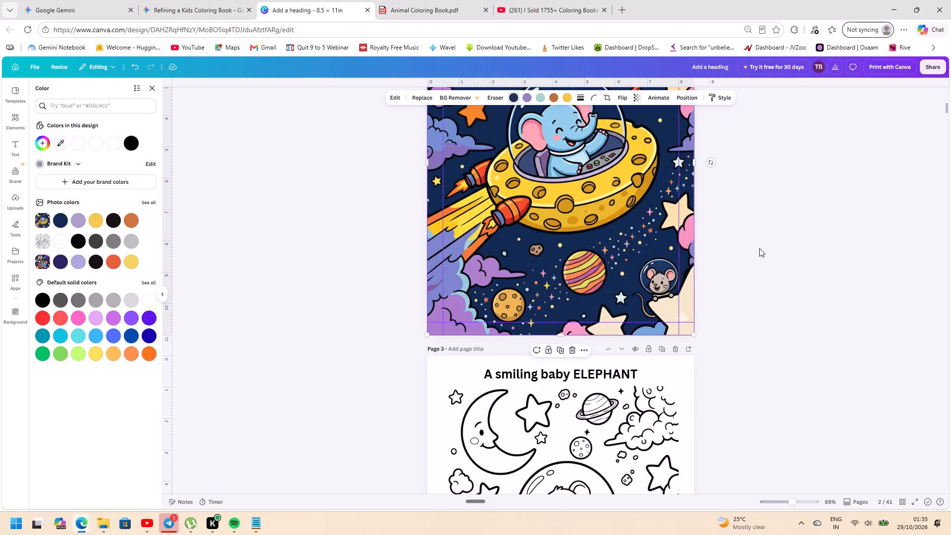
{"action": "scroll", "coordinate": [760, 310], "scroll_direction": "up", "scroll_amount": 4}
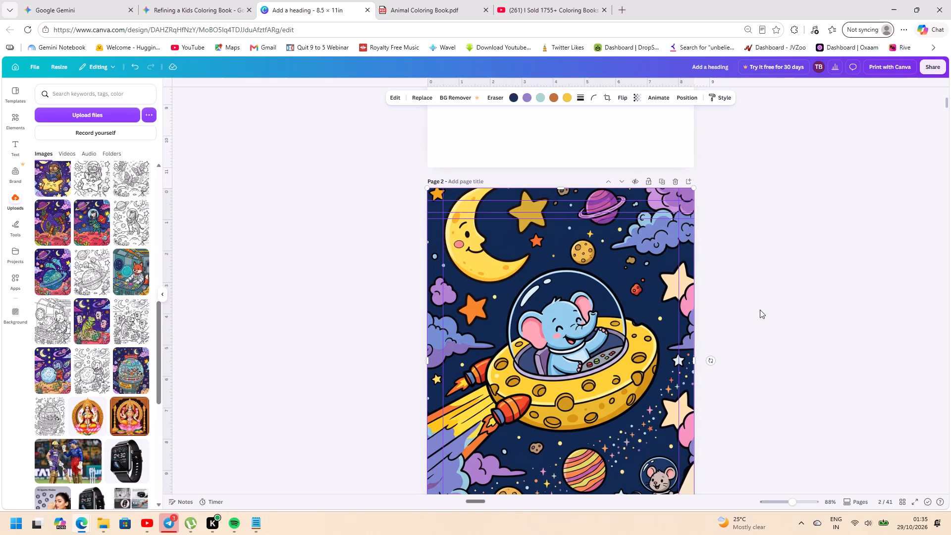
{"action": "left_click", "coordinate": [760, 310]}
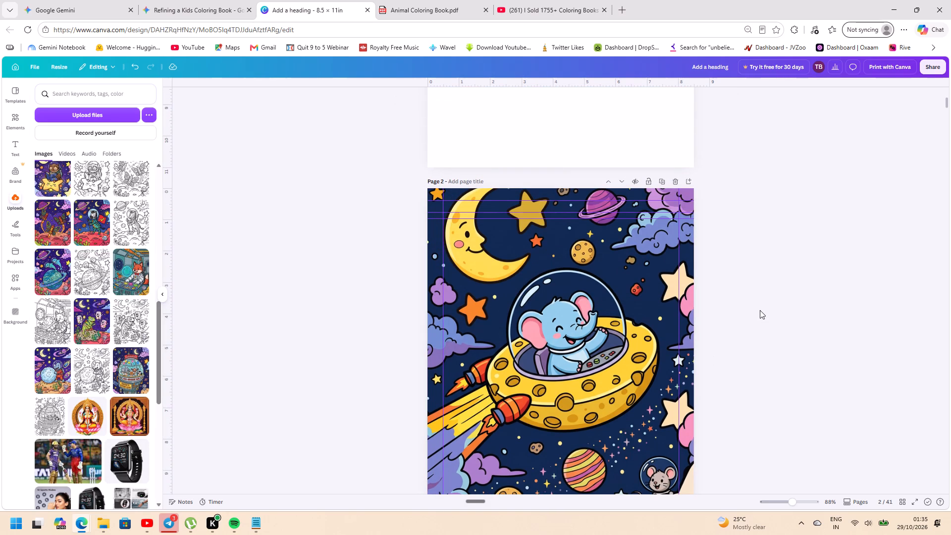
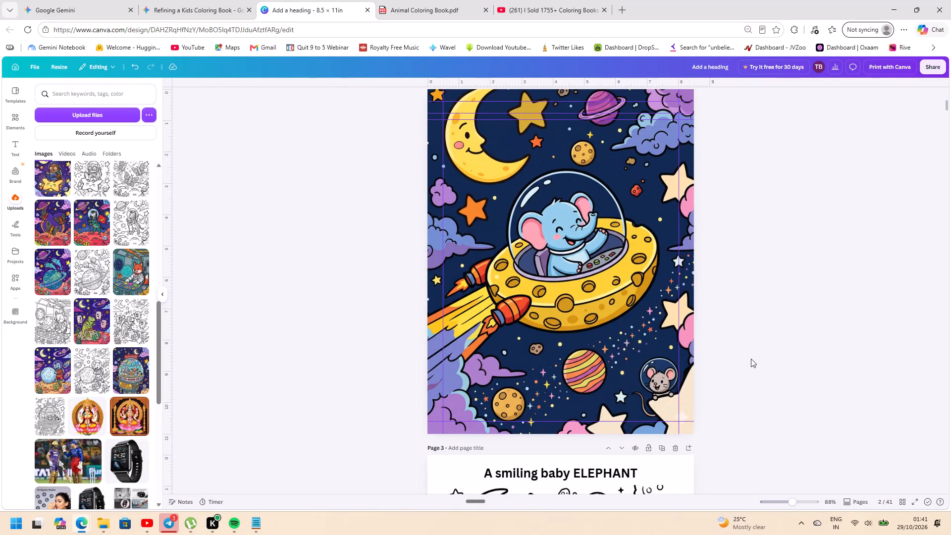
Fine-tune the elephant rocket image's size on page 2 so its lower corner meets the edges of the 8.5 × 11 in page.
{"action": "left_click", "coordinate": [645, 341]}
{"action": "scroll", "coordinate": [732, 349], "scroll_direction": "up", "scroll_amount": 1}
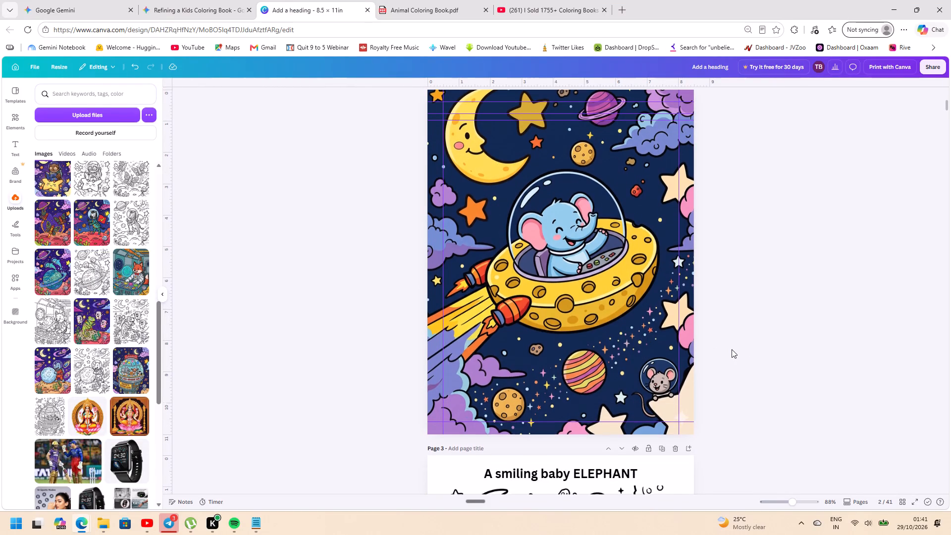
{"action": "left_click_drag", "start_coordinate": [629, 327], "coordinate": [627, 344]}
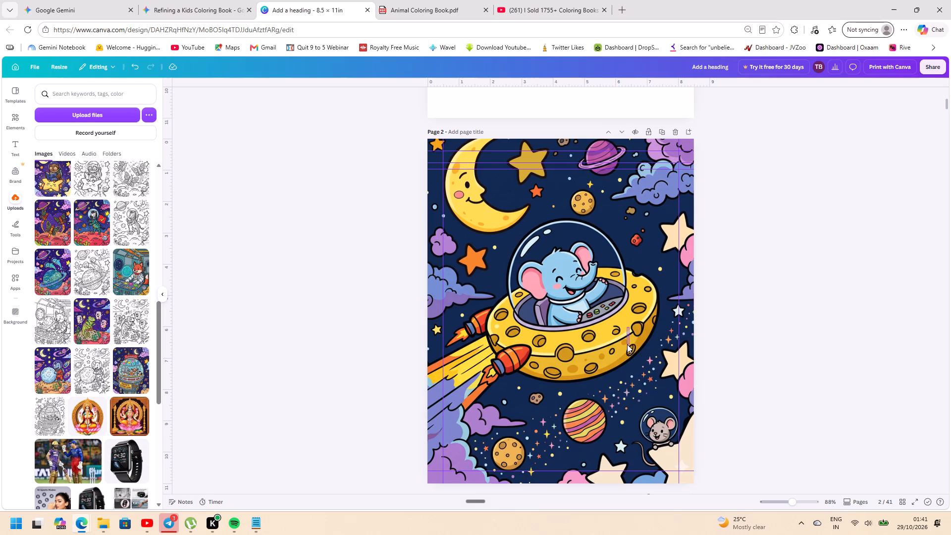
{"action": "left_click", "coordinate": [728, 316]}
{"action": "left_click_drag", "start_coordinate": [572, 318], "coordinate": [572, 308]}
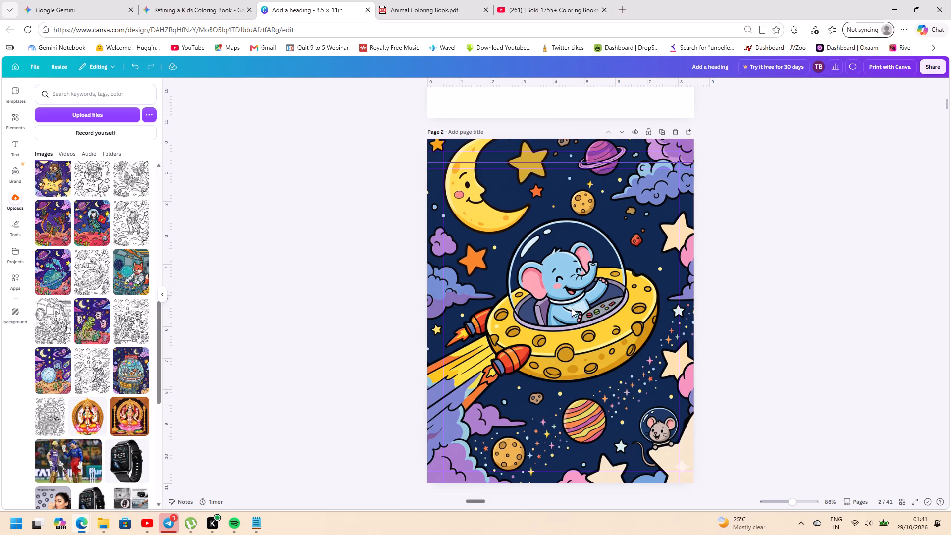
{"action": "left_click_drag", "start_coordinate": [572, 308], "coordinate": [598, 305]}
{"action": "left_click", "coordinate": [570, 315]}
{"action": "left_click", "coordinate": [549, 320]}
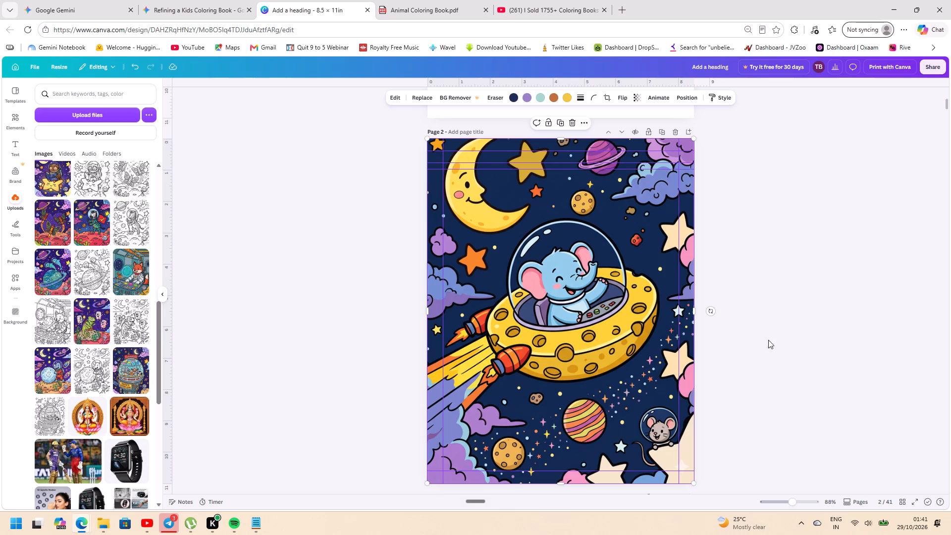
{"action": "scroll", "coordinate": [784, 340], "scroll_direction": "down", "scroll_amount": 2}
{"action": "left_click_drag", "start_coordinate": [695, 383], "coordinate": [692, 380]}
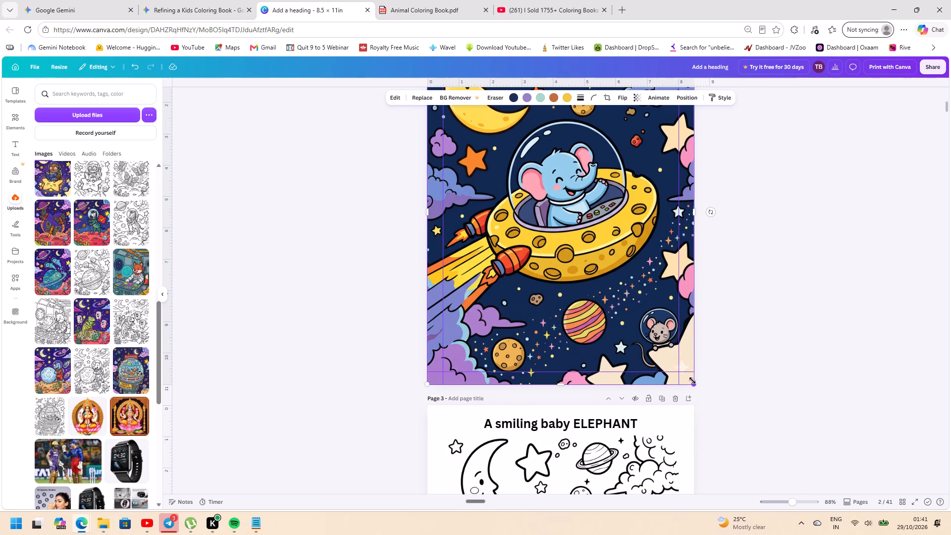
{"action": "left_click_drag", "start_coordinate": [692, 380], "coordinate": [698, 379]}
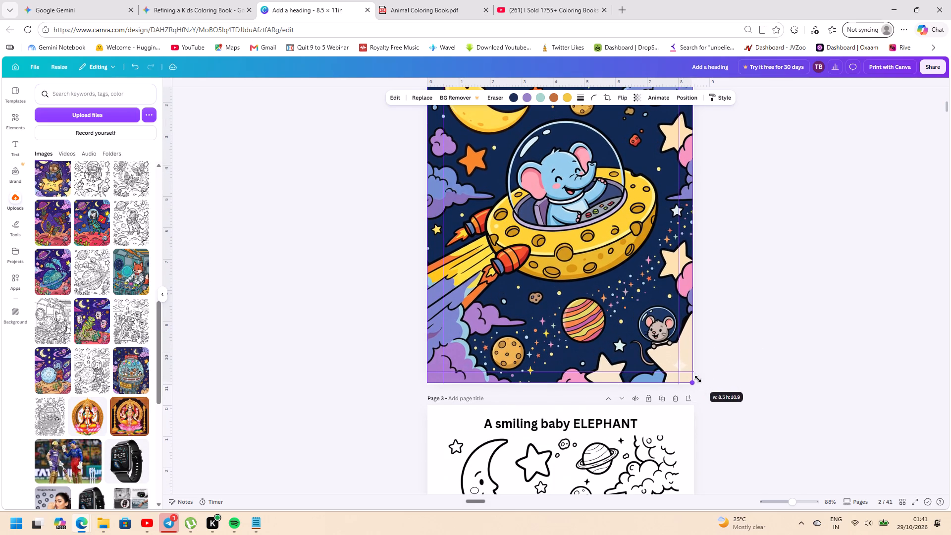
{"action": "left_click_drag", "start_coordinate": [698, 379], "coordinate": [698, 379]}
{"action": "left_click", "coordinate": [734, 363]}
Delete the "Gerry Giraffe's Stargazer" title from page 4.
{"action": "scroll", "coordinate": [732, 368], "scroll_direction": "down", "scroll_amount": 4}
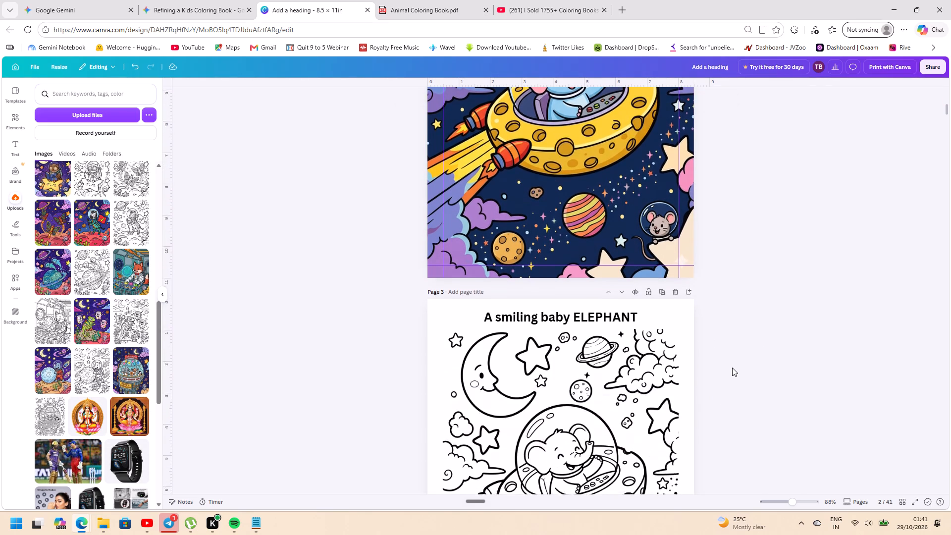
{"action": "scroll", "coordinate": [732, 368], "scroll_direction": "down", "scroll_amount": 5}
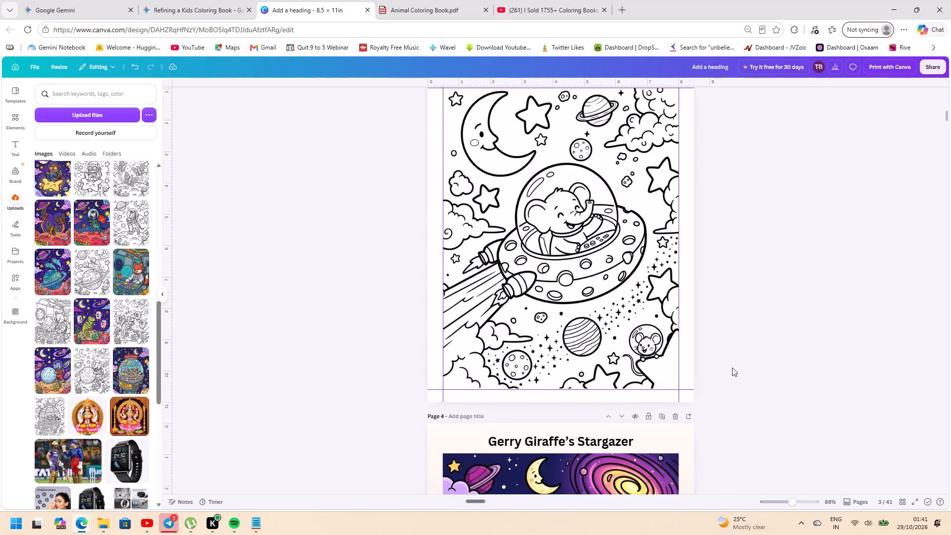
{"action": "scroll", "coordinate": [732, 368], "scroll_direction": "down", "scroll_amount": 3}
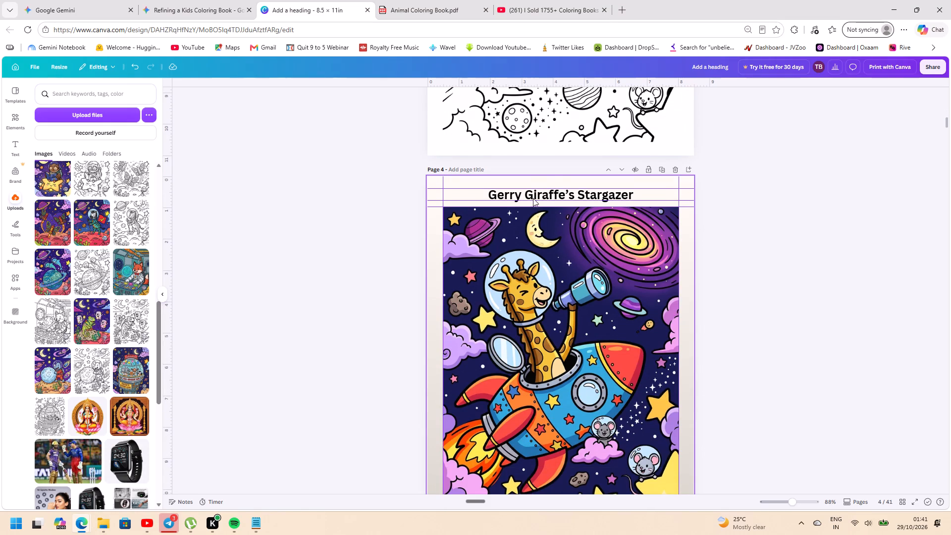
{"action": "left_click", "coordinate": [533, 195]}
{"action": "key", "text": "Delete"}
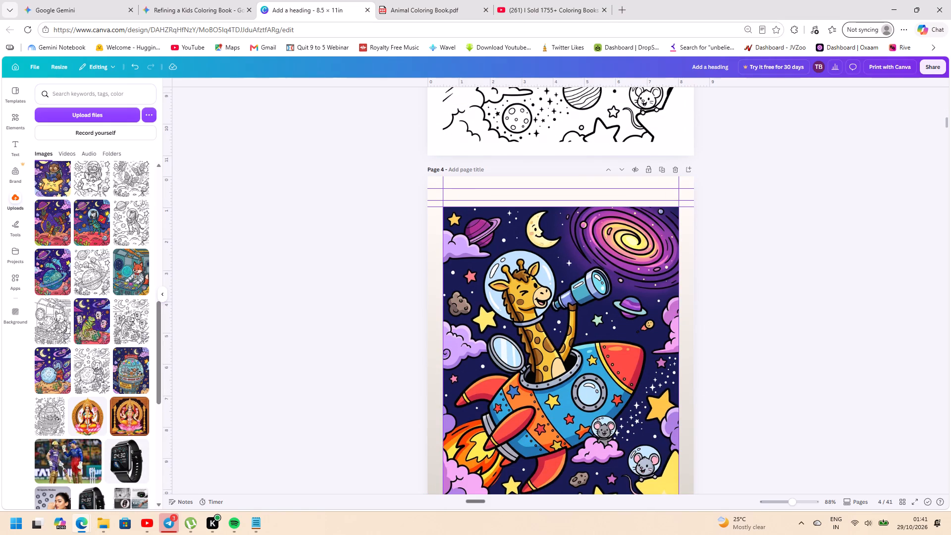
Move the giraffe rocket image so it aligns with page 4's top-left corner.
{"action": "left_click_drag", "start_coordinate": [543, 288], "coordinate": [529, 271]}
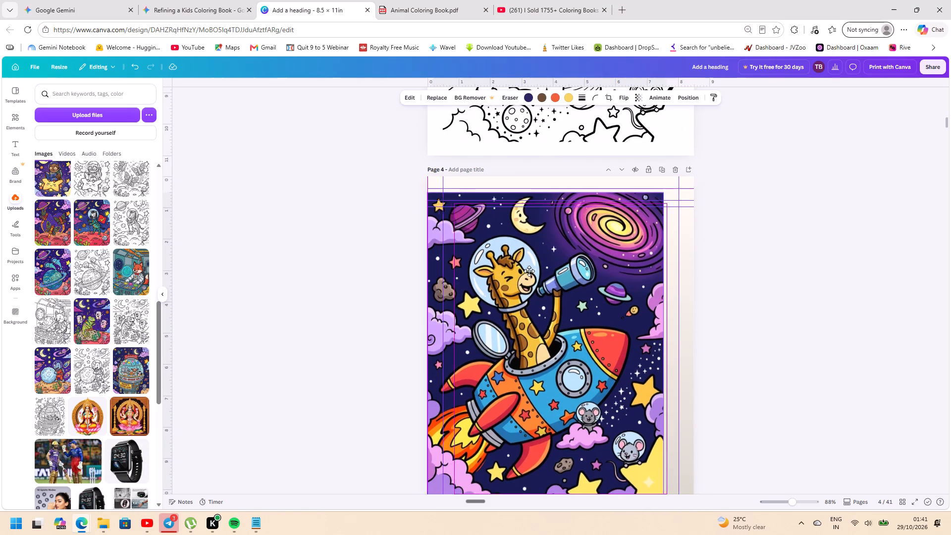
{"action": "left_click_drag", "start_coordinate": [529, 271], "coordinate": [527, 259]}
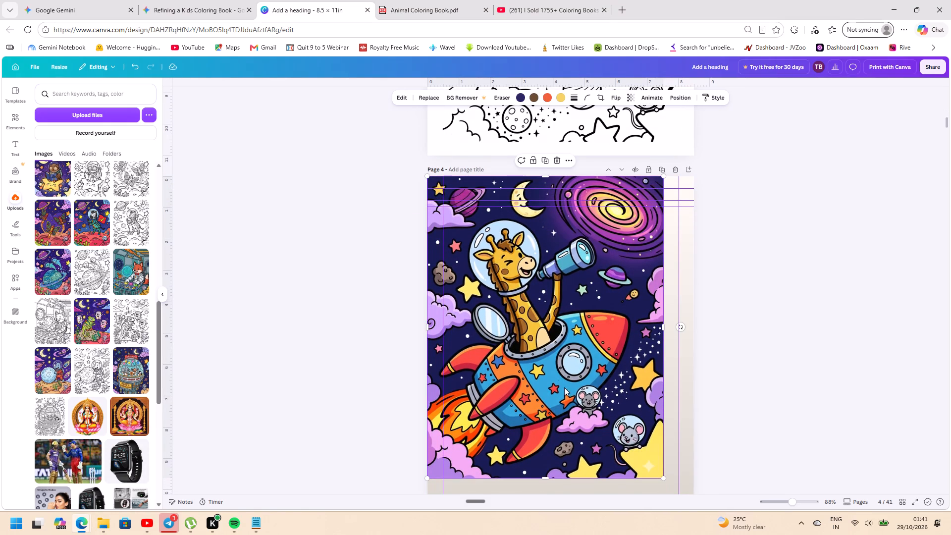
Change page 4's background from the gradient to solid white.
{"action": "scroll", "coordinate": [581, 402], "scroll_direction": "down", "scroll_amount": 2}
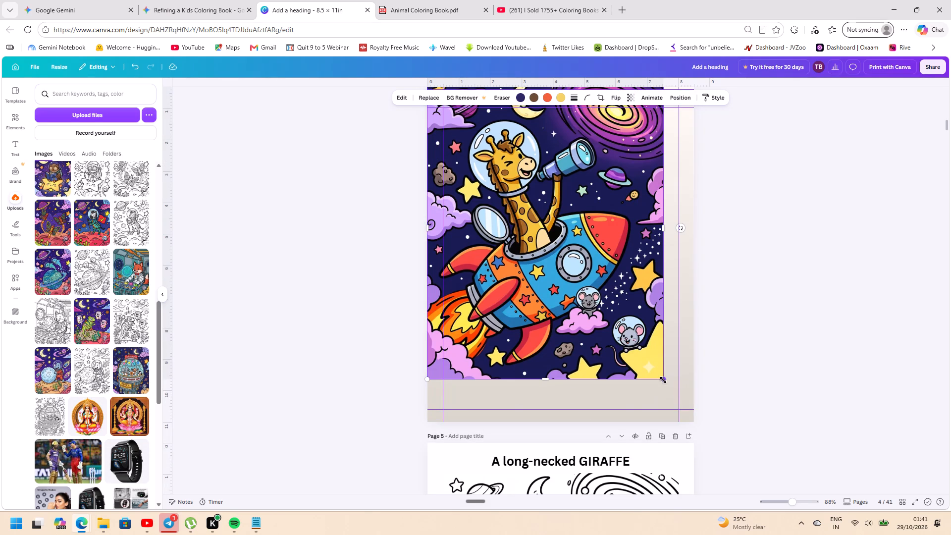
{"action": "left_click", "coordinate": [685, 378]}
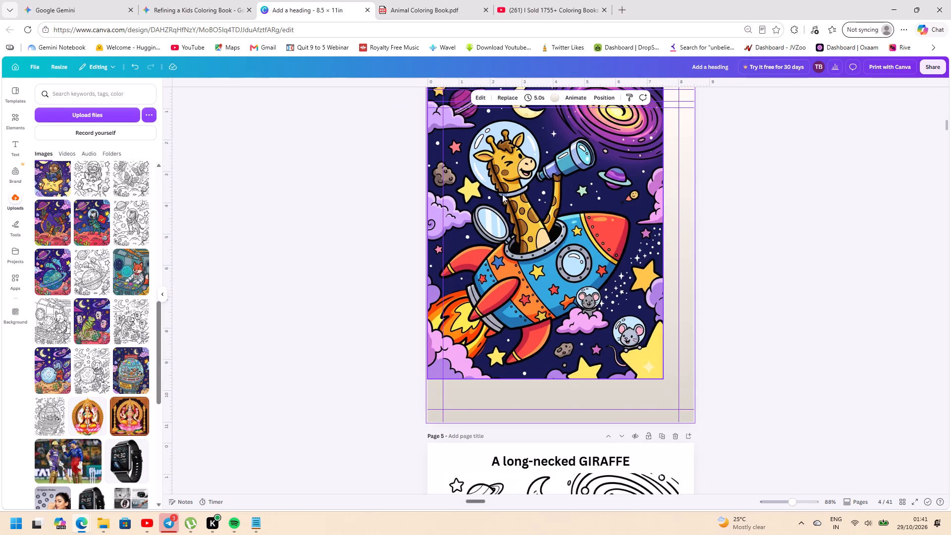
{"action": "left_click", "coordinate": [553, 96]}
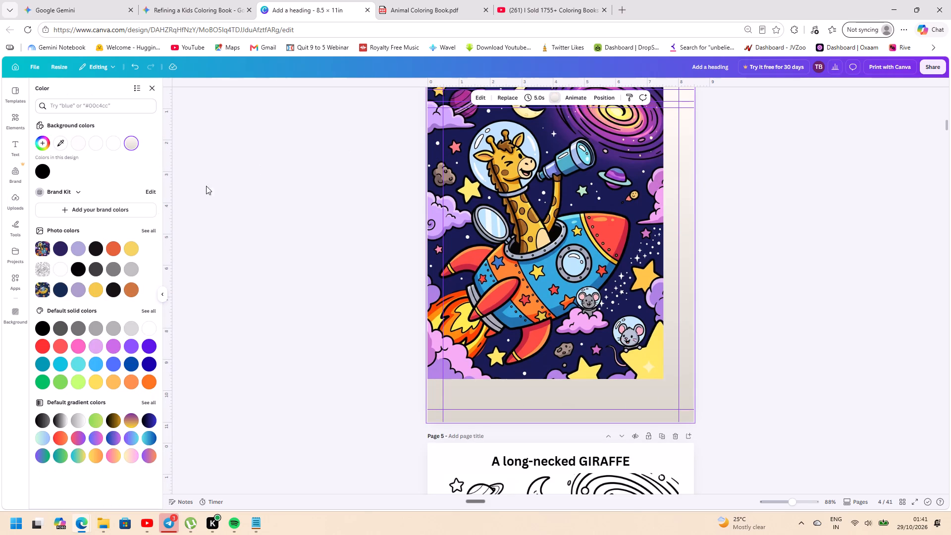
{"action": "left_click", "coordinate": [64, 269]}
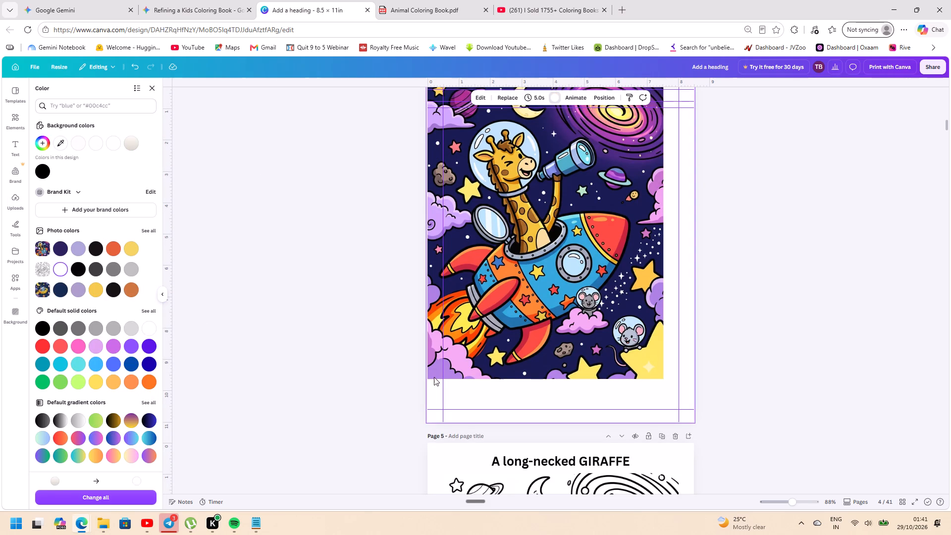
Enlarge the giraffe rocket image proportionally to cover the full 8.5 × 11 in of page 4.
{"action": "left_click", "coordinate": [634, 351]}
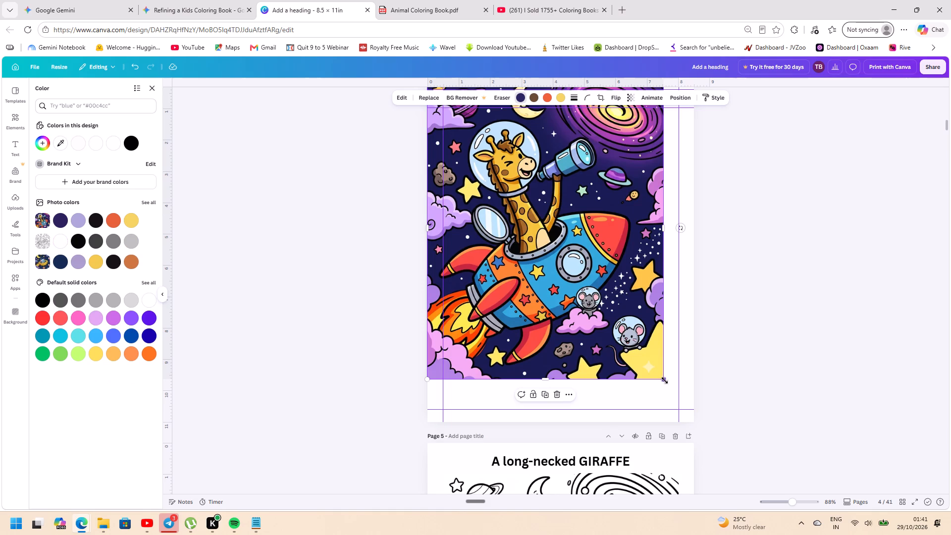
{"action": "left_click_drag", "start_coordinate": [663, 378], "coordinate": [695, 411]}
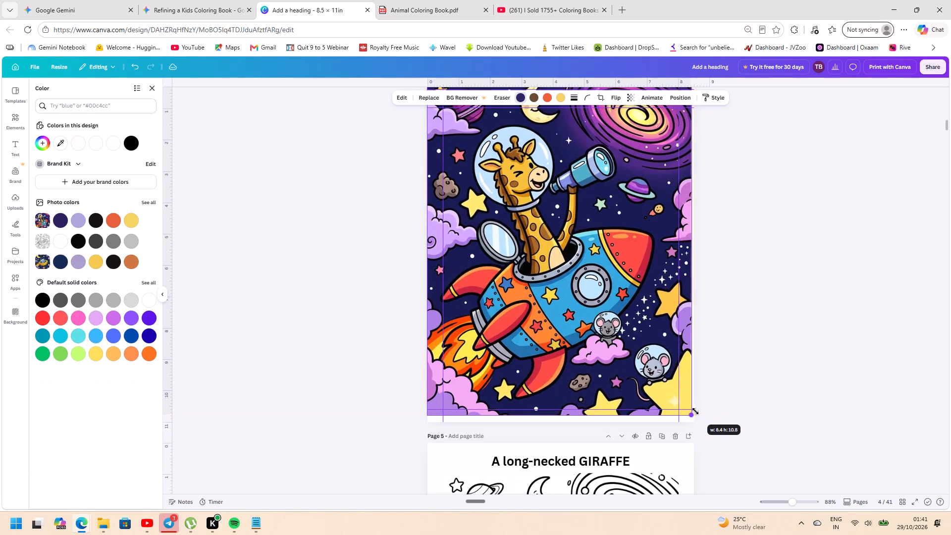
{"action": "left_click_drag", "start_coordinate": [695, 411], "coordinate": [694, 414]}
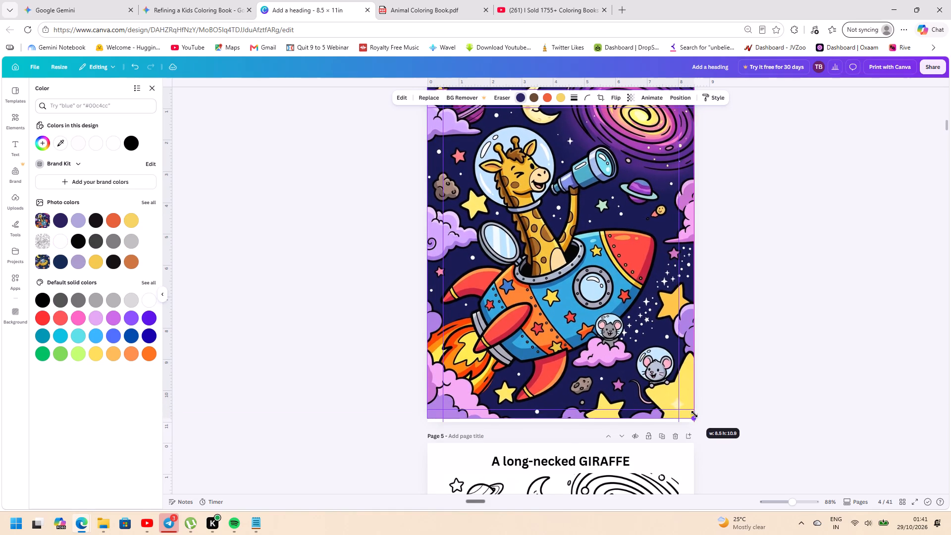
{"action": "left_click_drag", "start_coordinate": [694, 414], "coordinate": [697, 421]}
{"action": "left_click", "coordinate": [697, 254]}
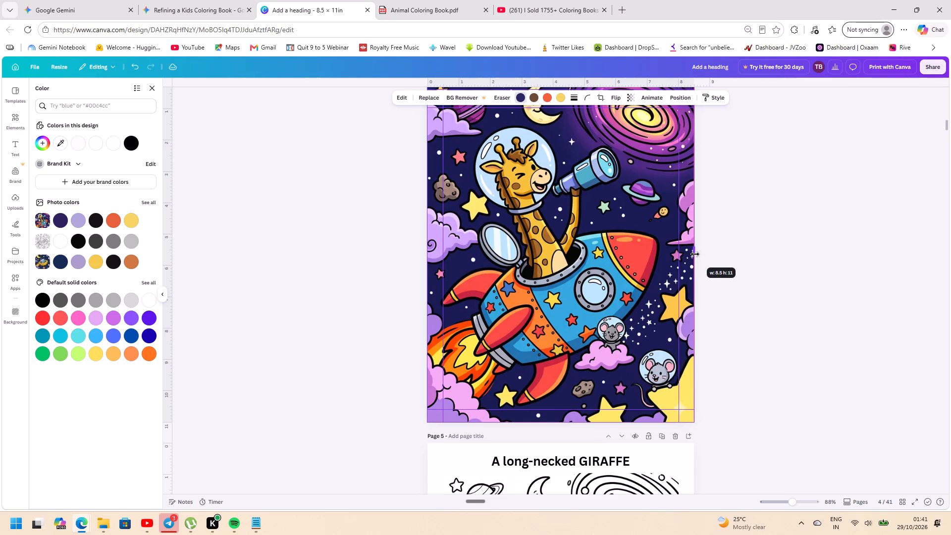
{"action": "left_click", "coordinate": [560, 419]}
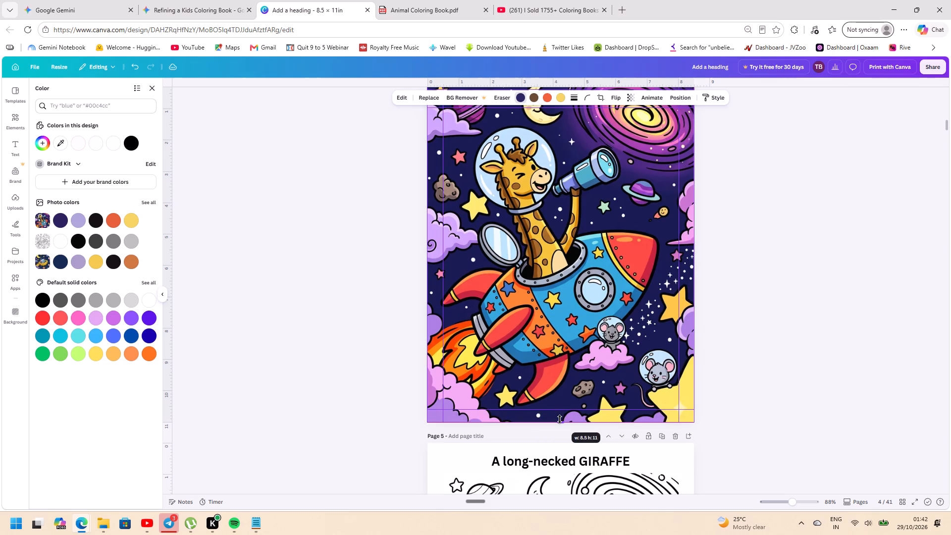
{"action": "left_click", "coordinate": [756, 362]}
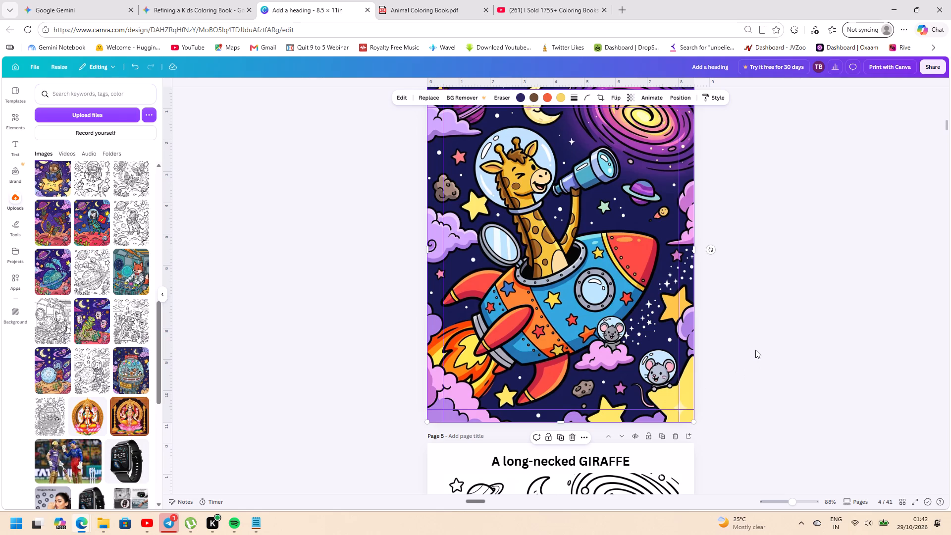
Change the background of page 6, the "Pip's Ring Slide" page, from the gradient to solid white.
{"action": "scroll", "coordinate": [755, 349], "scroll_direction": "down", "scroll_amount": 5}
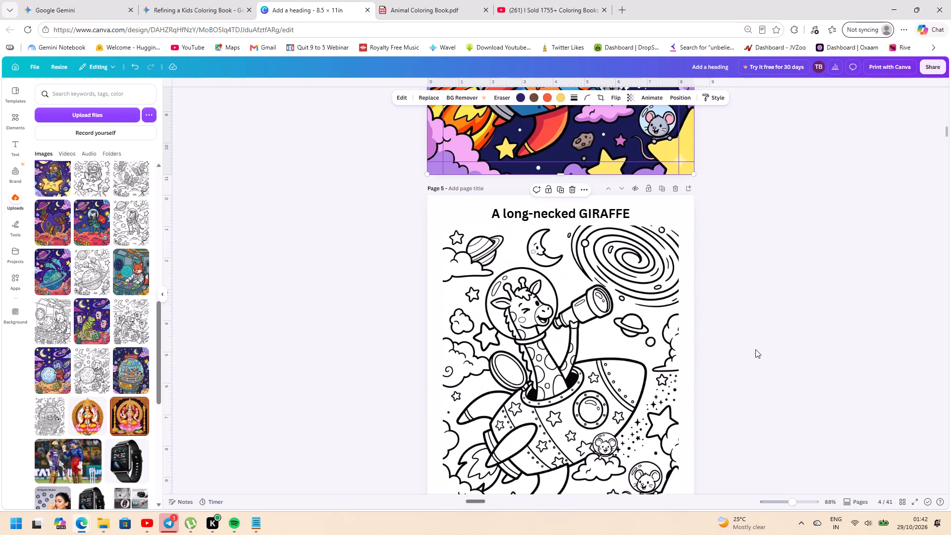
{"action": "scroll", "coordinate": [755, 349], "scroll_direction": "down", "scroll_amount": 4}
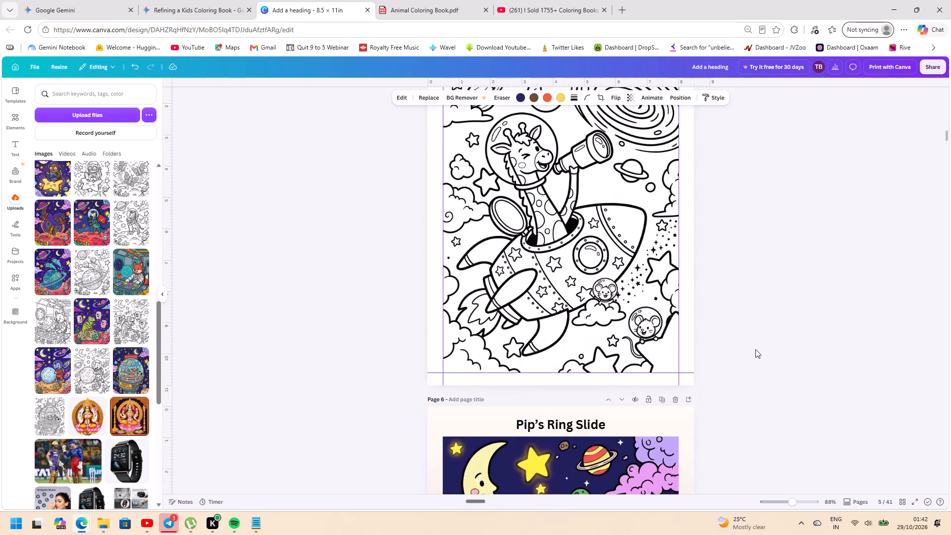
{"action": "scroll", "coordinate": [755, 349], "scroll_direction": "down", "scroll_amount": 3}
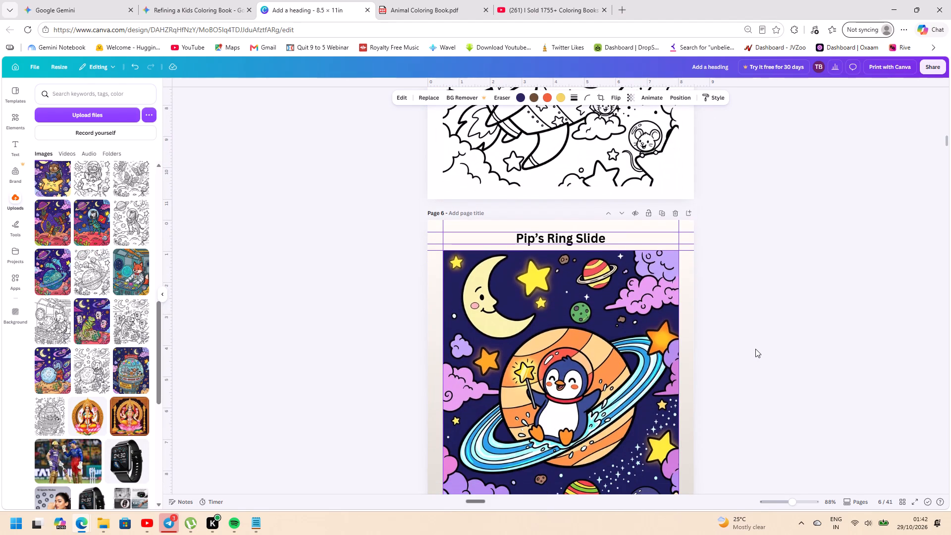
{"action": "scroll", "coordinate": [755, 349], "scroll_direction": "down", "scroll_amount": 1}
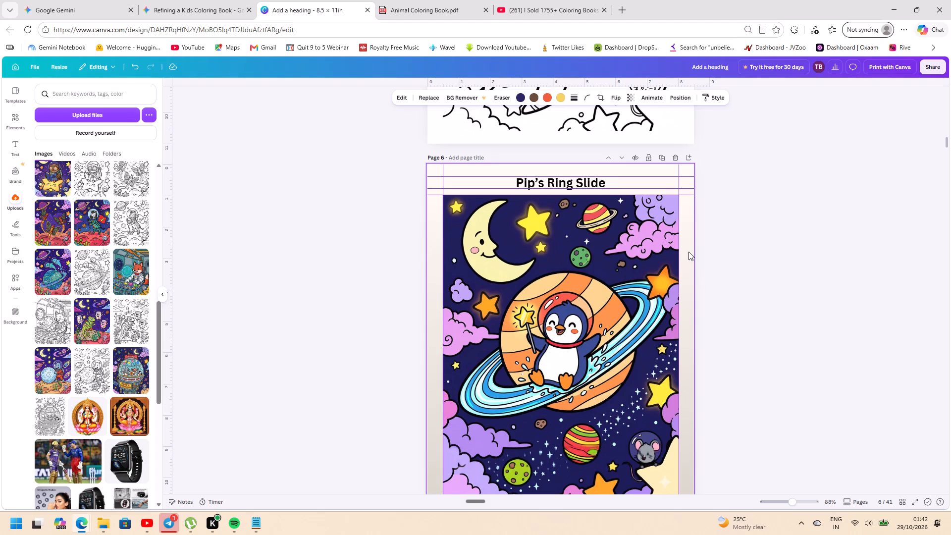
{"action": "left_click", "coordinate": [688, 252]}
{"action": "left_click", "coordinate": [557, 96]}
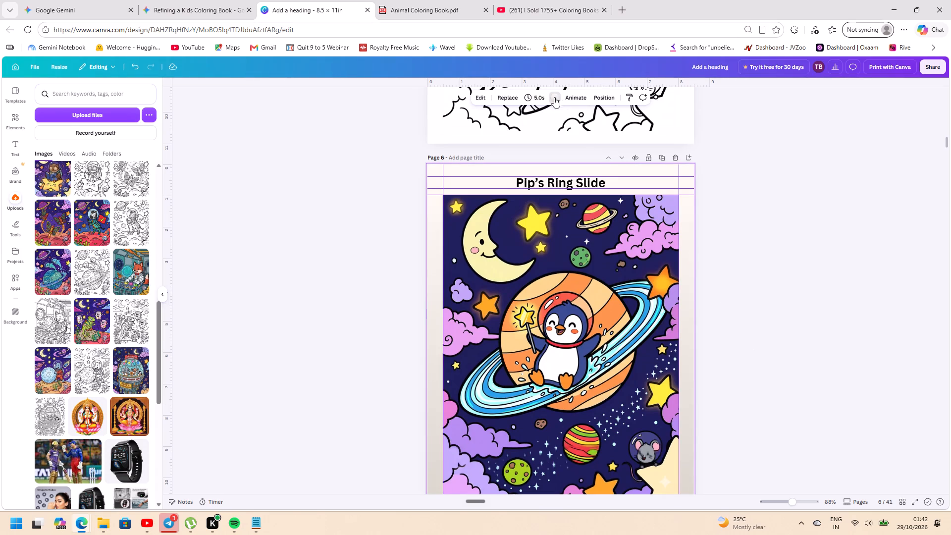
{"action": "left_click", "coordinate": [58, 268]}
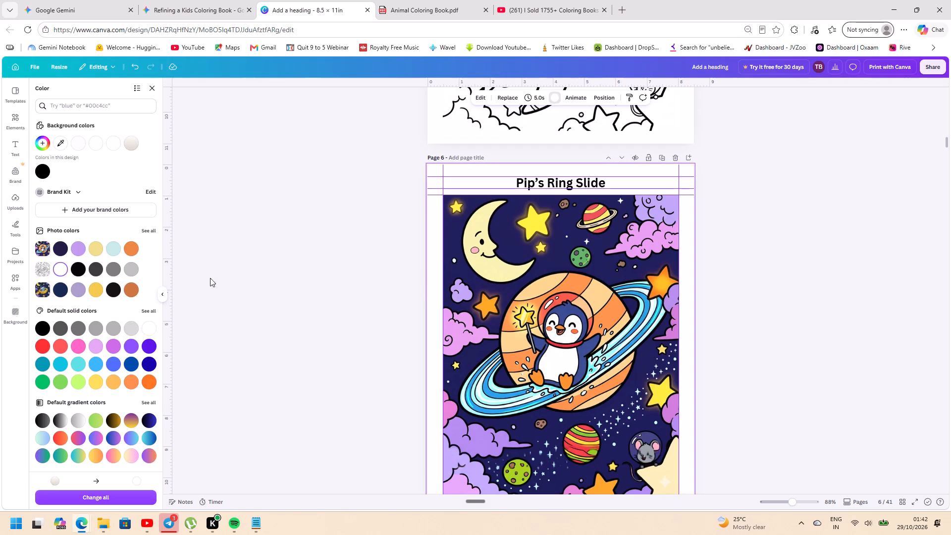
Delete the "Pip's Ring Slide" title from page 6.
{"action": "left_click", "coordinate": [525, 180]}
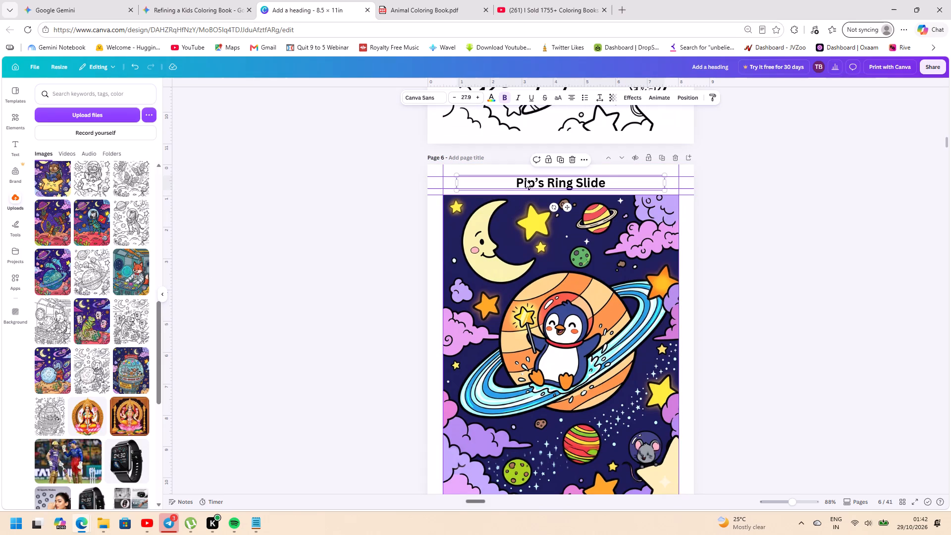
{"action": "key", "text": "Delete"}
Move the penguin image so it aligns with page 6's top-left corner.
{"action": "left_click_drag", "start_coordinate": [547, 259], "coordinate": [532, 247]}
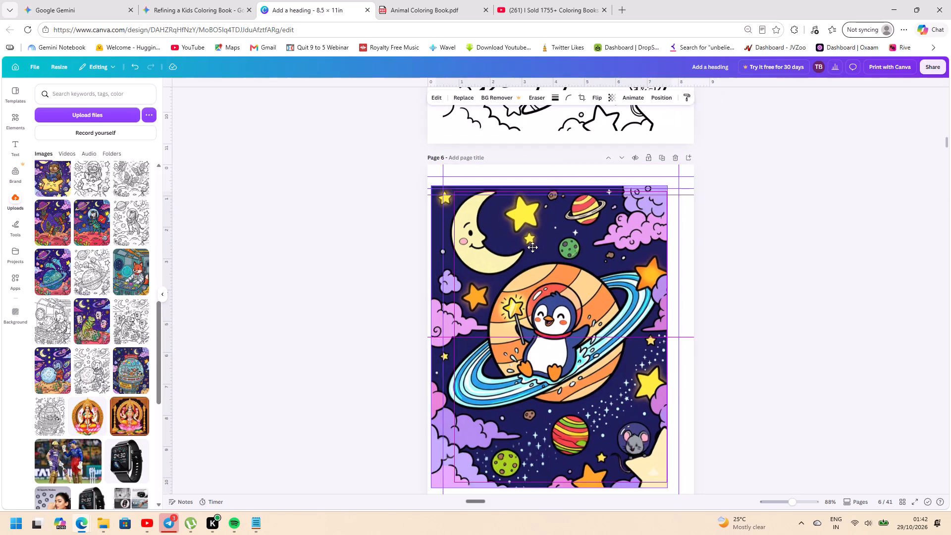
{"action": "left_click_drag", "start_coordinate": [532, 247], "coordinate": [531, 229]}
{"action": "left_click", "coordinate": [739, 226]}
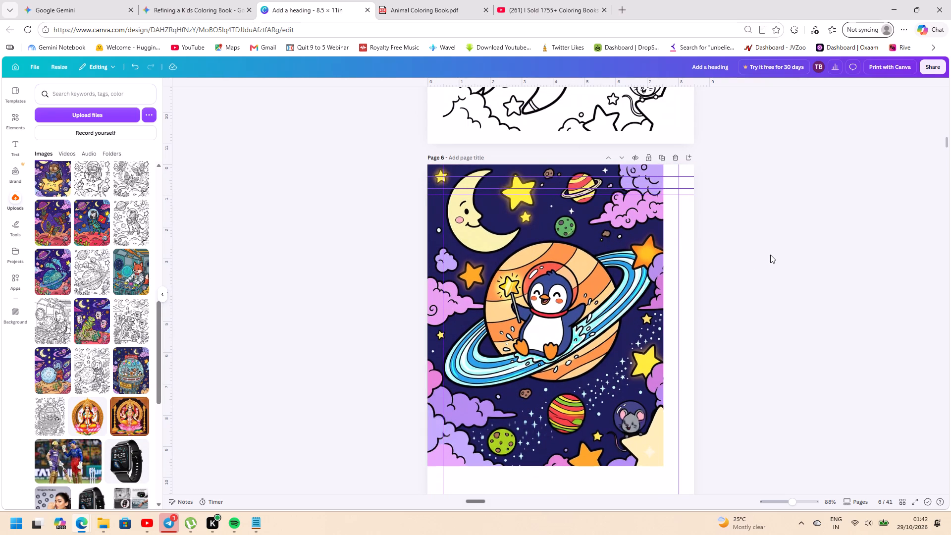
Enlarge the penguin image on page 6 to span the page's full 8.5 in width.
{"action": "scroll", "coordinate": [772, 259], "scroll_direction": "down", "scroll_amount": 3}
{"action": "left_click", "coordinate": [610, 231]}
{"action": "left_click_drag", "start_coordinate": [663, 164], "coordinate": [692, 163]}
{"action": "left_click_drag", "start_coordinate": [560, 315], "coordinate": [562, 346]}
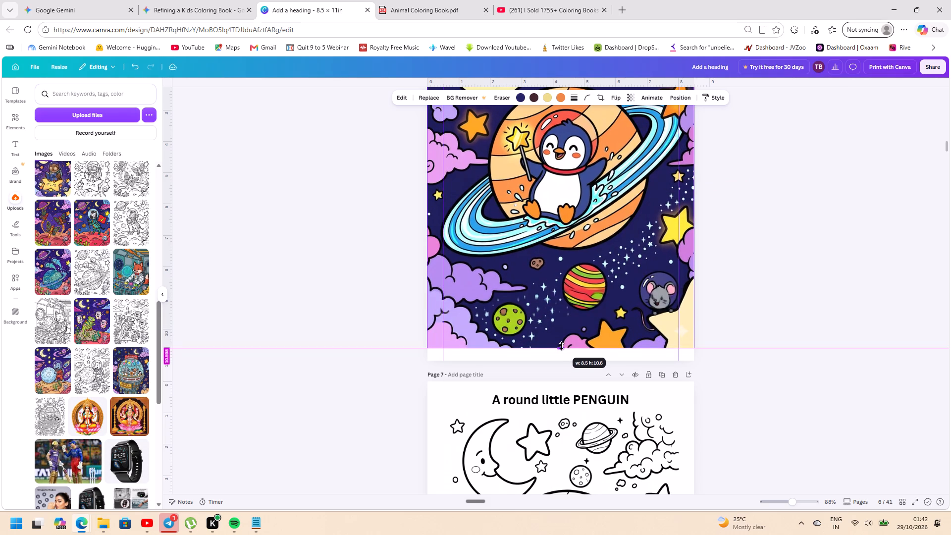
{"action": "left_click_drag", "start_coordinate": [562, 346], "coordinate": [565, 328]}
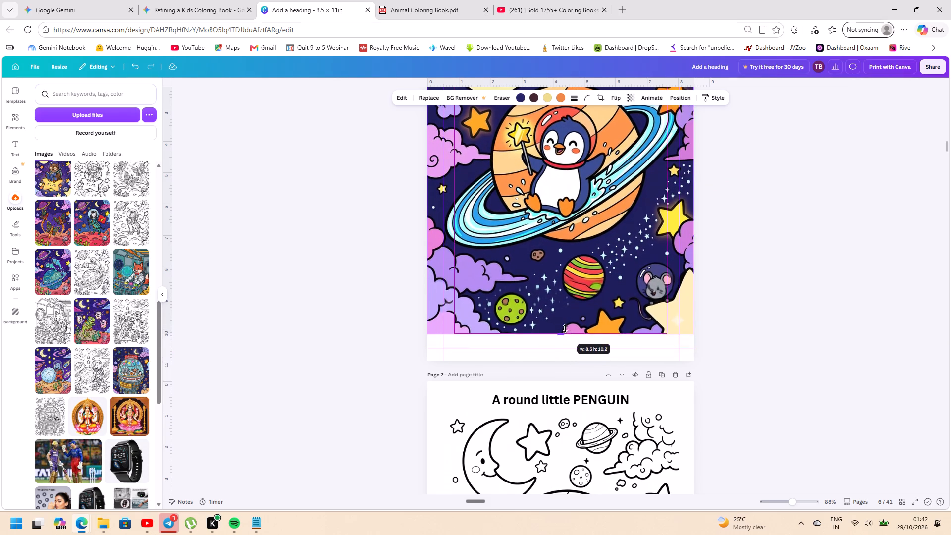
{"action": "left_click_drag", "start_coordinate": [565, 328], "coordinate": [568, 321]}
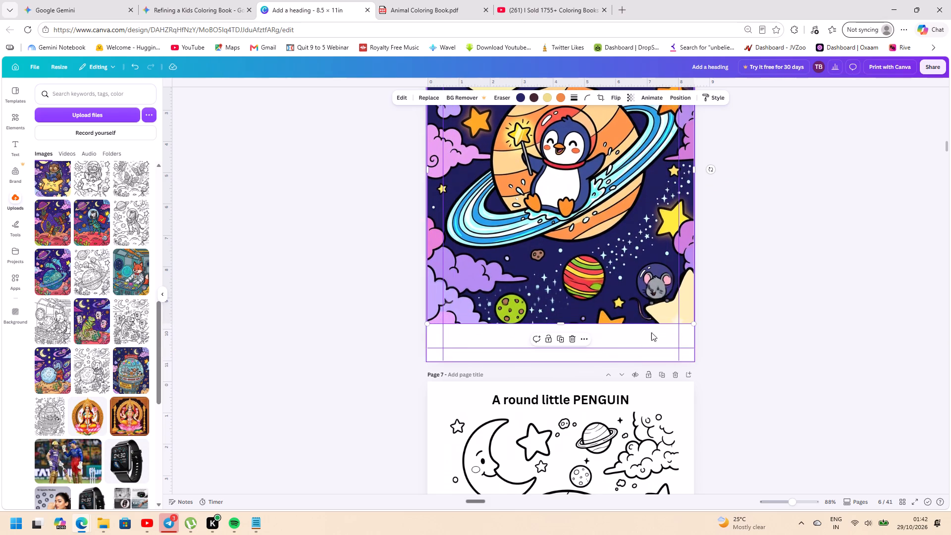
{"action": "left_click_drag", "start_coordinate": [694, 173], "coordinate": [683, 175]}
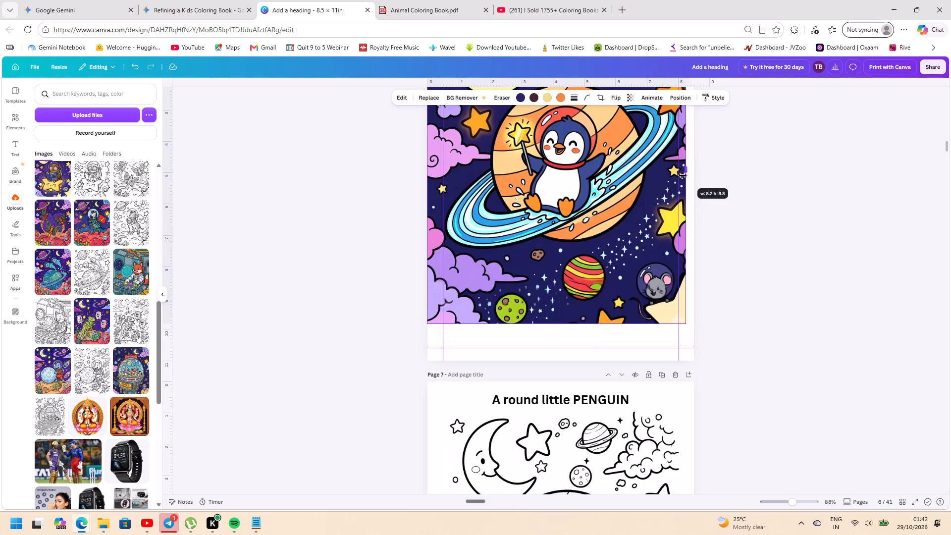
{"action": "left_click_drag", "start_coordinate": [683, 175], "coordinate": [680, 176]}
{"action": "left_click_drag", "start_coordinate": [677, 321], "coordinate": [683, 345]}
{"action": "scroll", "coordinate": [752, 344], "scroll_direction": "up", "scroll_amount": 3}
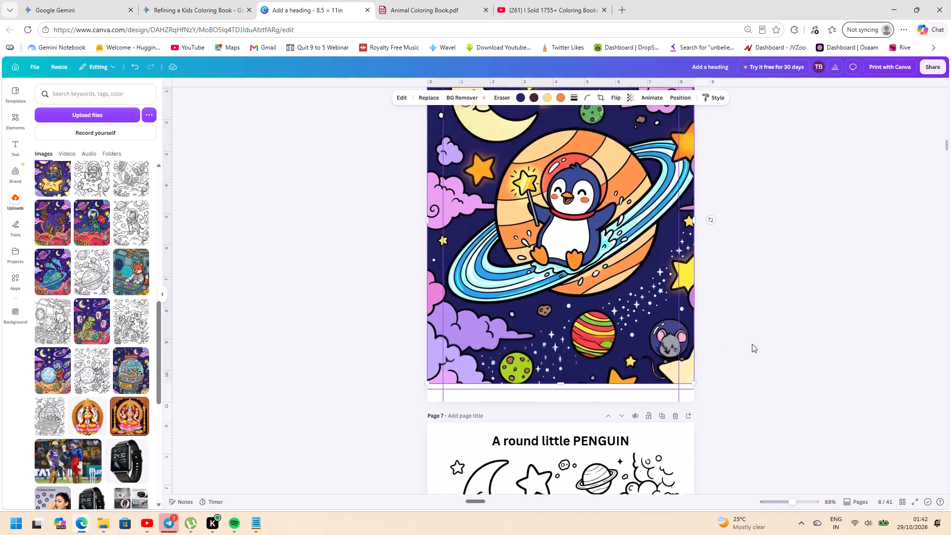
{"action": "scroll", "coordinate": [752, 343], "scroll_direction": "down", "scroll_amount": 2}
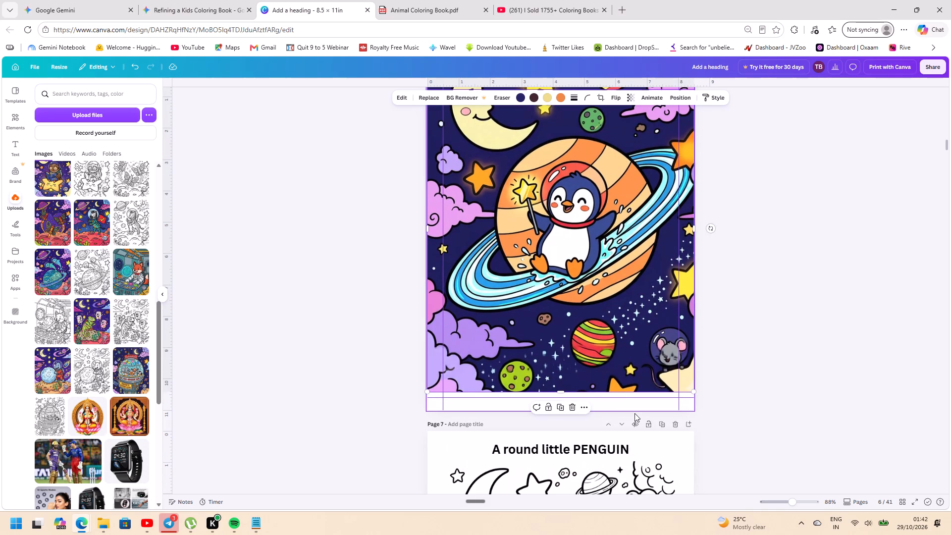
Extend the penguin image's bottom edge to the bottom of page 6, making the image 8.5 × 11 in.
{"action": "left_click_drag", "start_coordinate": [562, 391], "coordinate": [562, 412]}
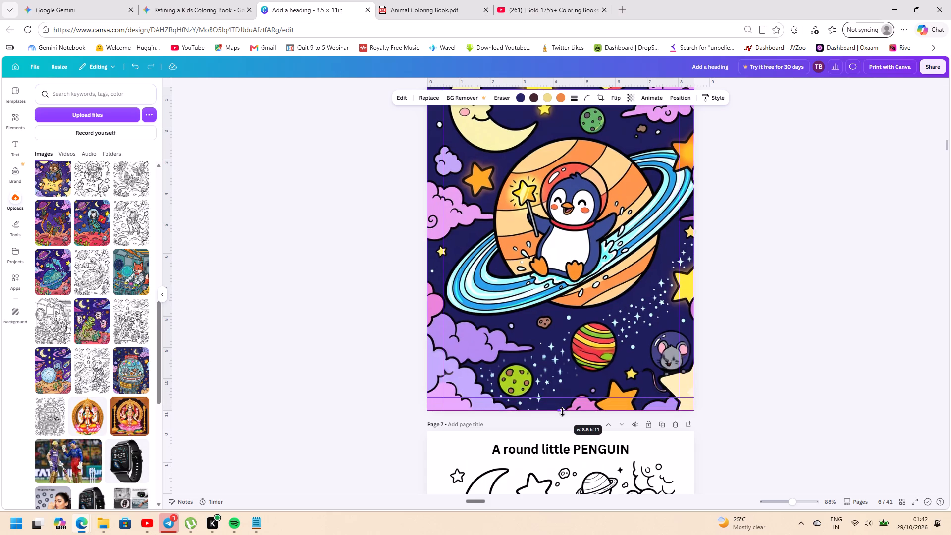
{"action": "left_click_drag", "start_coordinate": [562, 412], "coordinate": [564, 407]}
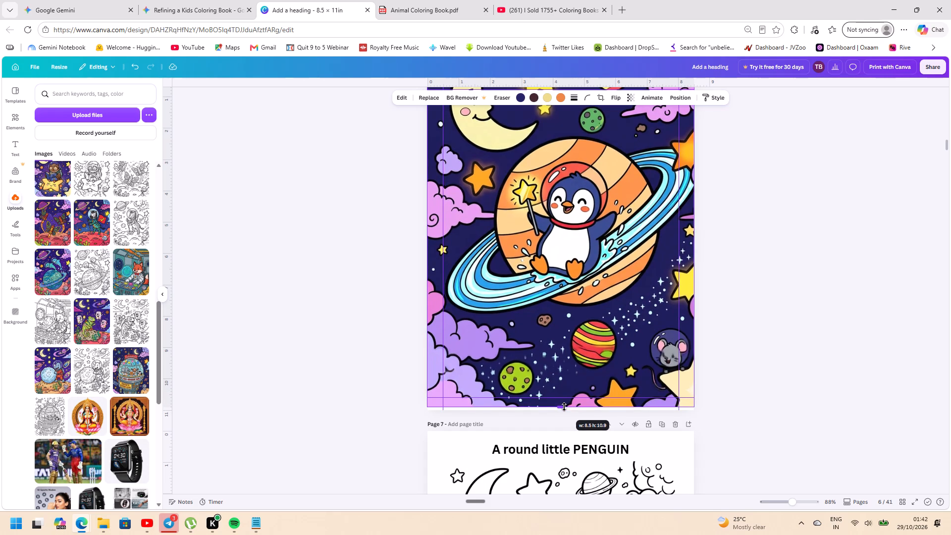
{"action": "left_click_drag", "start_coordinate": [564, 407], "coordinate": [564, 407]}
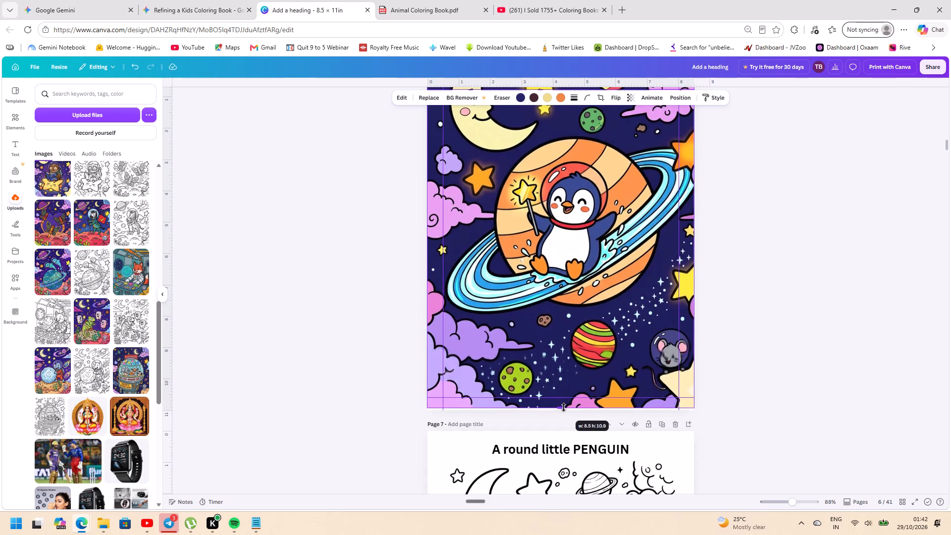
{"action": "left_click_drag", "start_coordinate": [564, 407], "coordinate": [564, 409]}
{"action": "left_click", "coordinate": [731, 333]}
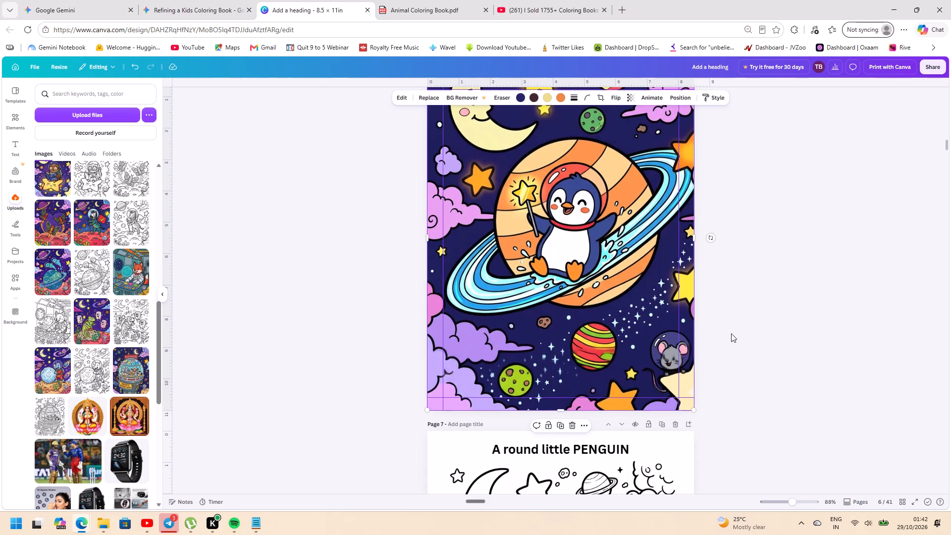
{"action": "left_click", "coordinate": [605, 264]}
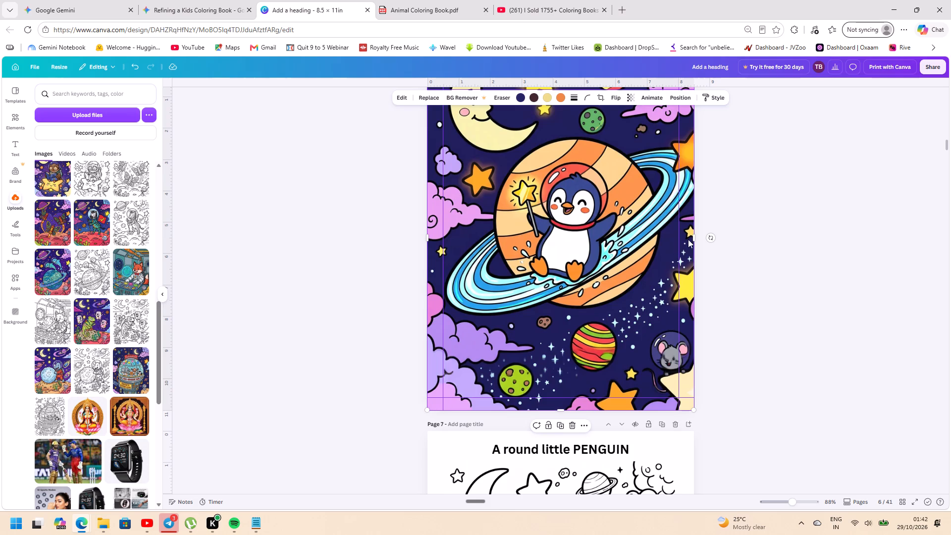
{"action": "left_click", "coordinate": [695, 235]}
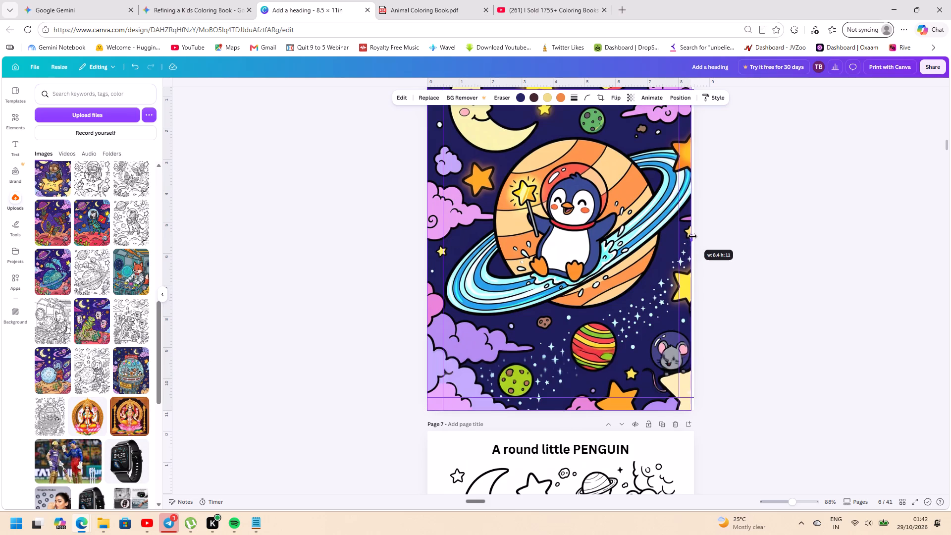
{"action": "left_click", "coordinate": [562, 407]}
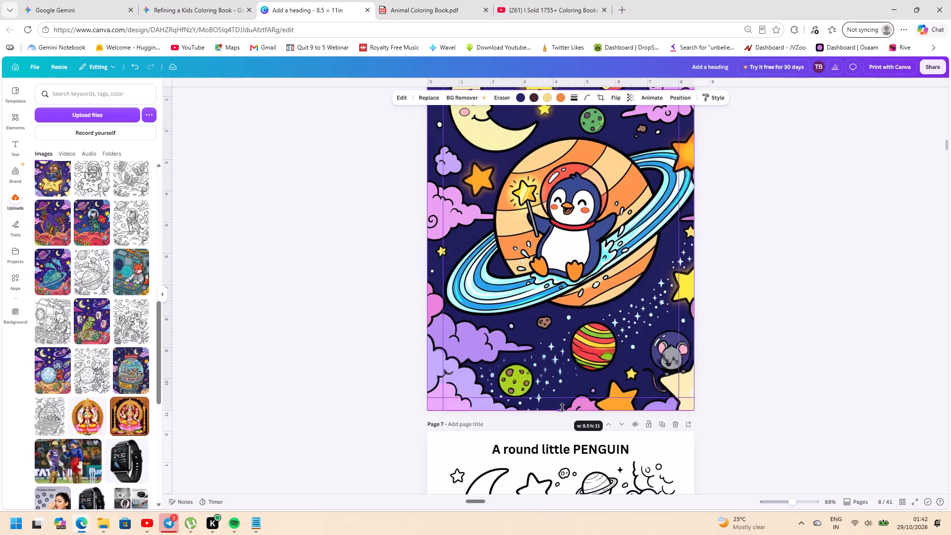
{"action": "left_click", "coordinate": [747, 348]}
Review pages 2 to 7, comparing the full-page color images with the titled line-art pages and their margin guides.
{"action": "scroll", "coordinate": [744, 347], "scroll_direction": "up", "scroll_amount": 2}
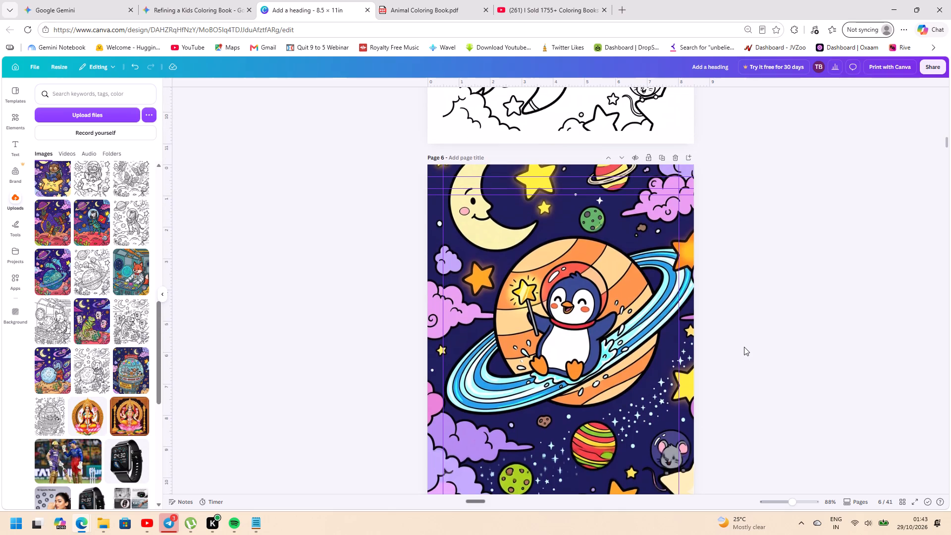
{"action": "scroll", "coordinate": [744, 347], "scroll_direction": "up", "scroll_amount": 11}
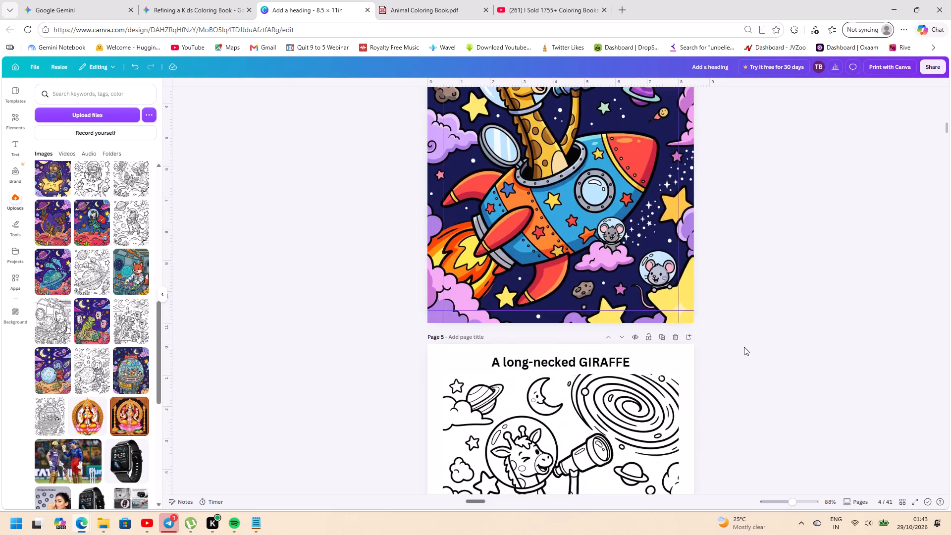
{"action": "scroll", "coordinate": [744, 347], "scroll_direction": "up", "scroll_amount": 18}
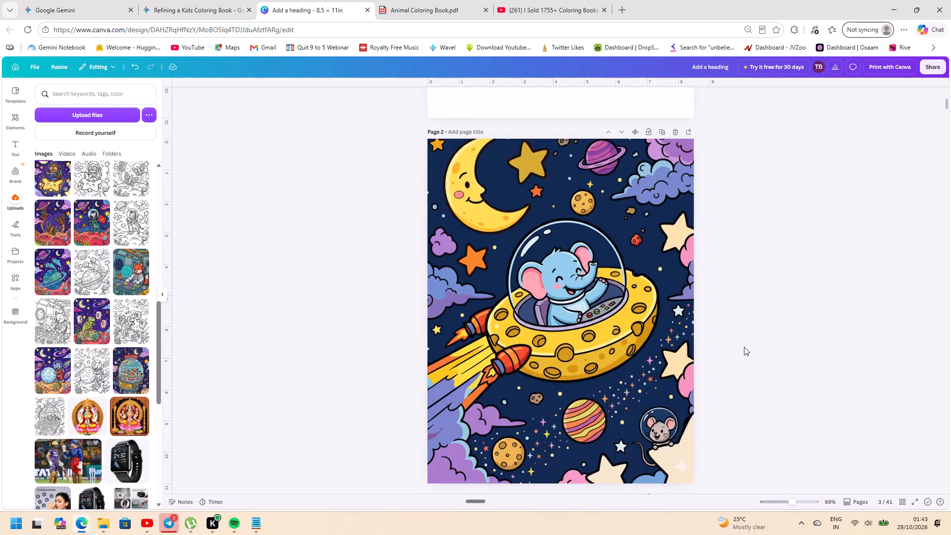
{"action": "scroll", "coordinate": [744, 347], "scroll_direction": "up", "scroll_amount": 12}
{"action": "scroll", "coordinate": [744, 346], "scroll_direction": "down", "scroll_amount": 9}
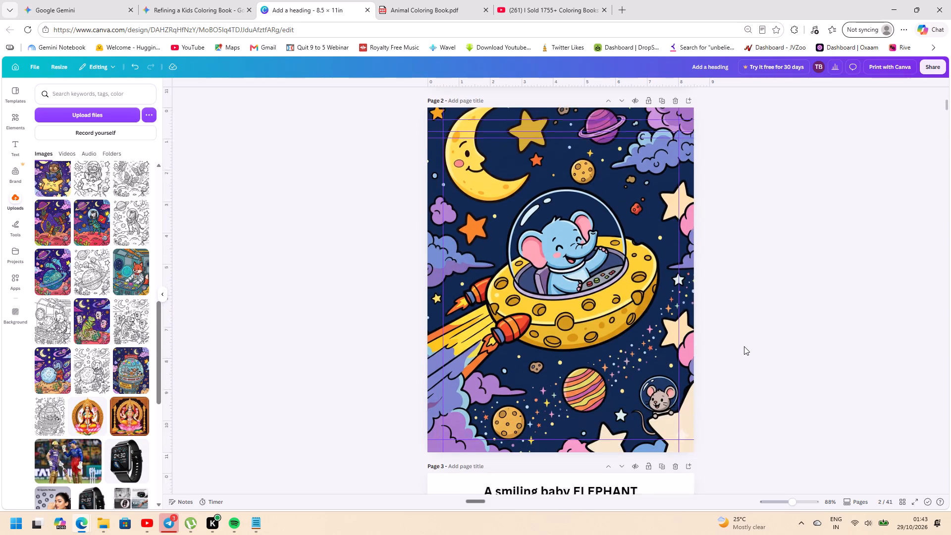
{"action": "scroll", "coordinate": [744, 346], "scroll_direction": "down", "scroll_amount": 6}
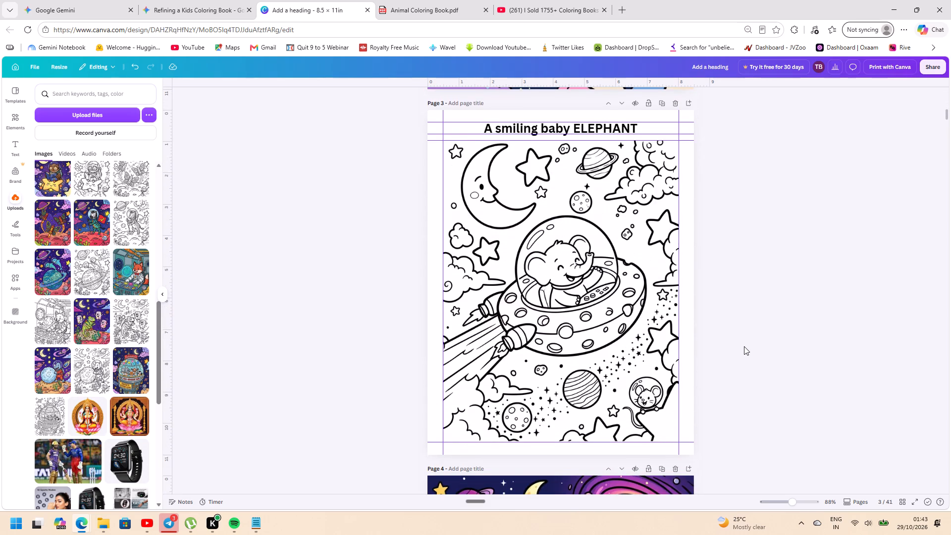
{"action": "scroll", "coordinate": [744, 346], "scroll_direction": "down", "scroll_amount": 7}
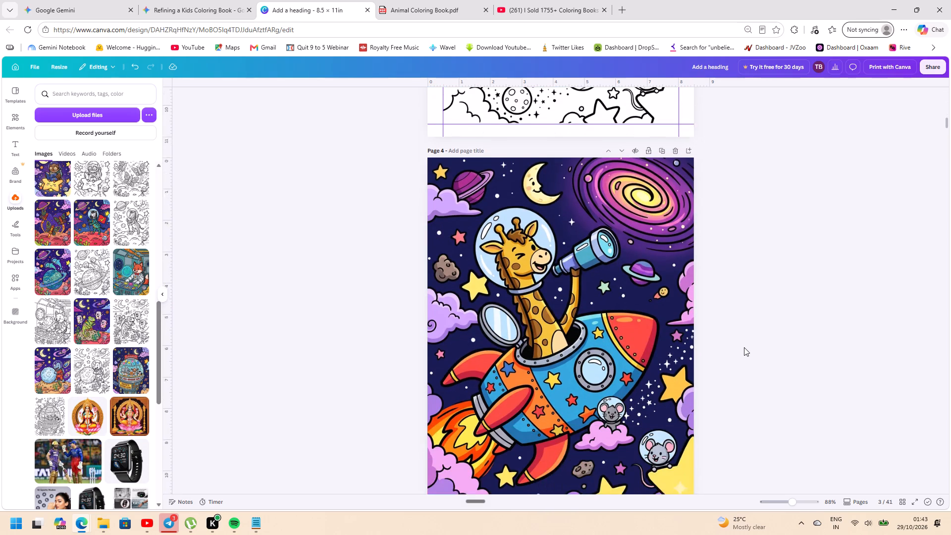
{"action": "scroll", "coordinate": [744, 347], "scroll_direction": "down", "scroll_amount": 7}
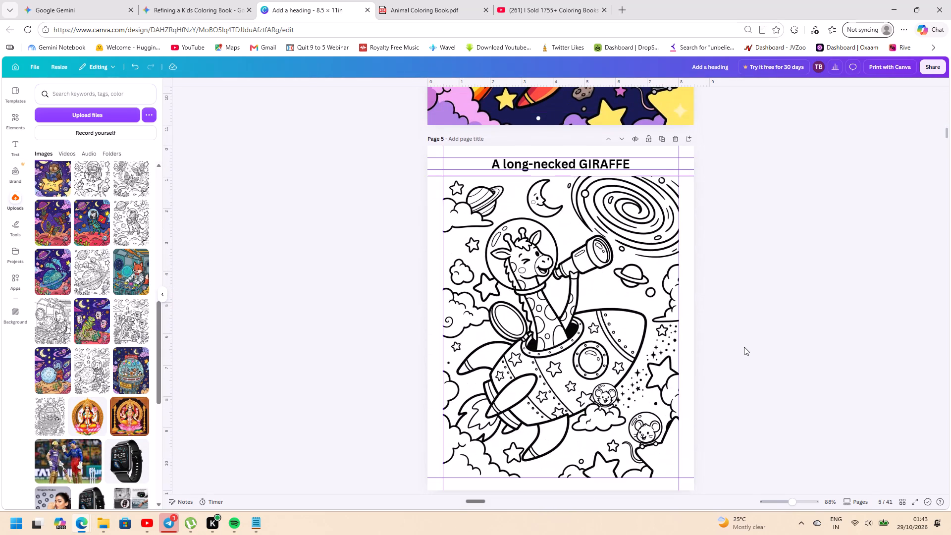
{"action": "left_click", "coordinate": [744, 347]}
{"action": "scroll", "coordinate": [744, 347], "scroll_direction": "down", "scroll_amount": 8}
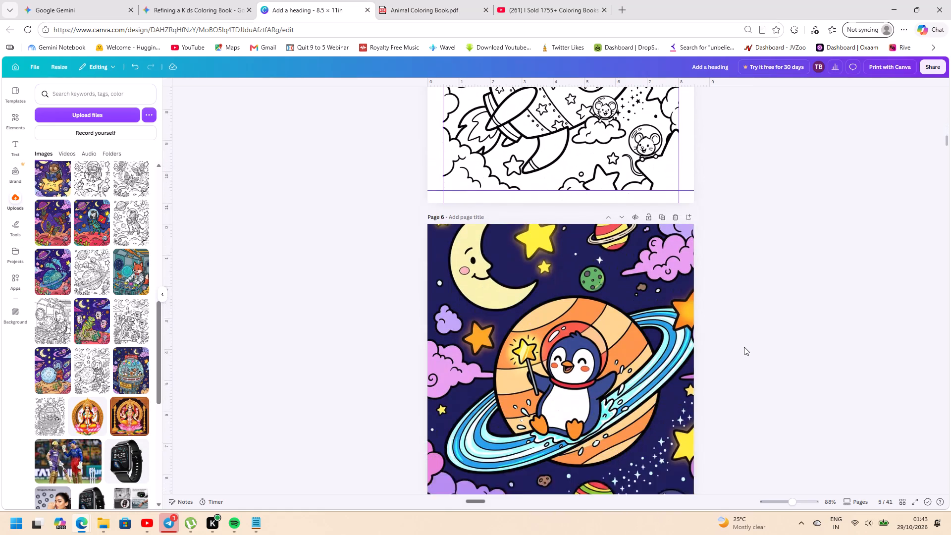
{"action": "scroll", "coordinate": [744, 347], "scroll_direction": "up", "scroll_amount": 3}
{"action": "scroll", "coordinate": [744, 347], "scroll_direction": "down", "scroll_amount": 9}
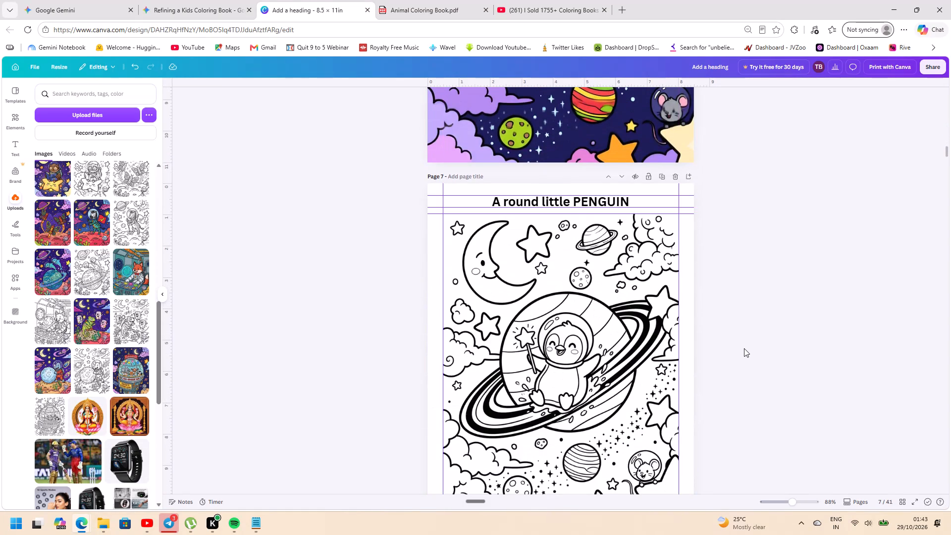
{"action": "left_click", "coordinate": [573, 200]}
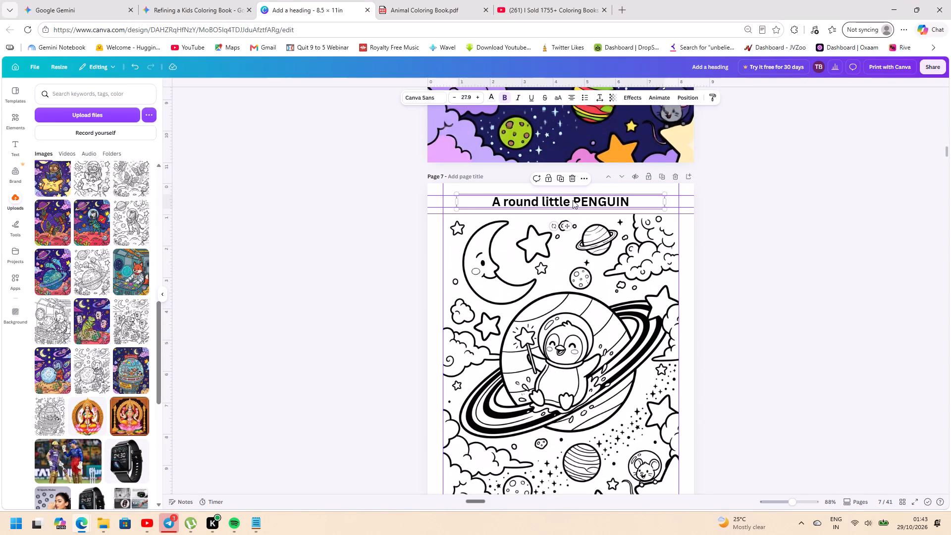
{"action": "scroll", "coordinate": [747, 282], "scroll_direction": "up", "scroll_amount": 14}
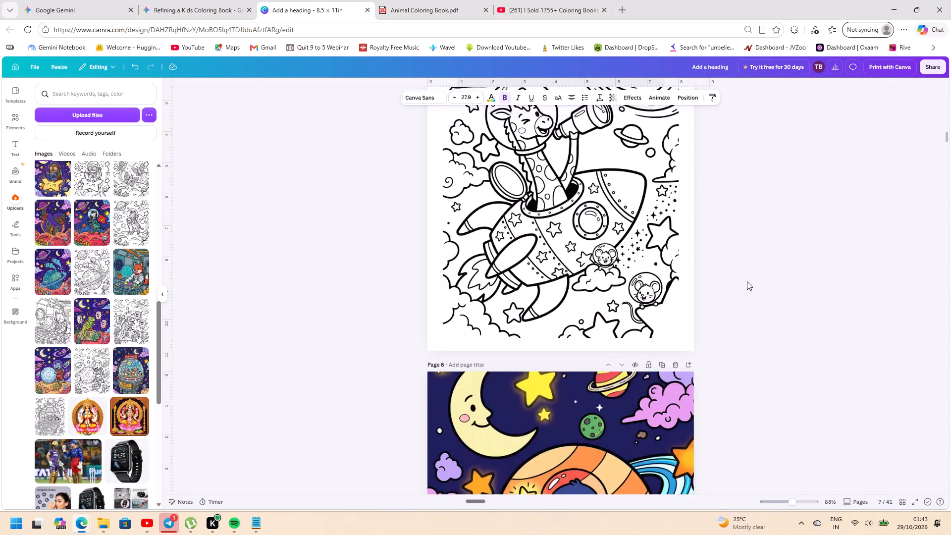
{"action": "scroll", "coordinate": [747, 281], "scroll_direction": "up", "scroll_amount": 1}
Delete the "Leo's Zero-G Snack Time" title from page 8.
{"action": "scroll", "coordinate": [747, 281], "scroll_direction": "down", "scroll_amount": 18}
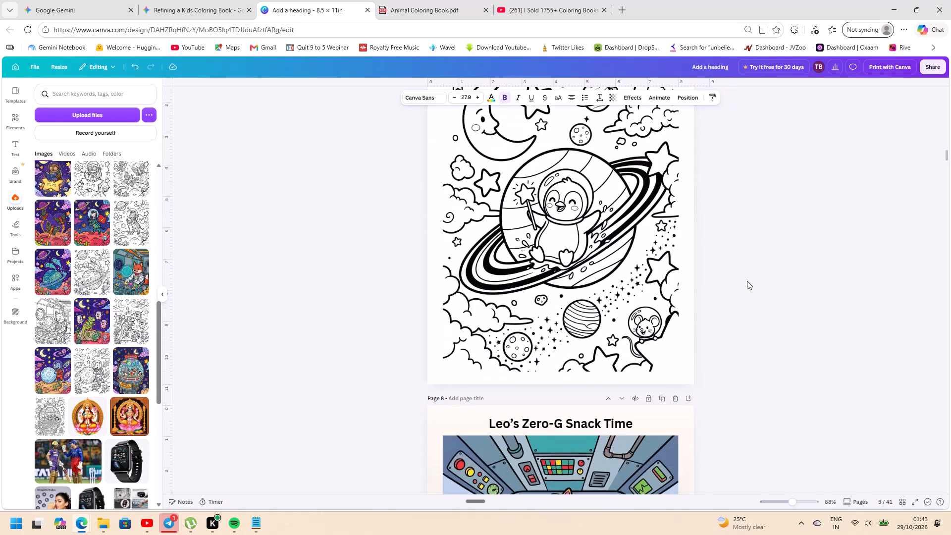
{"action": "scroll", "coordinate": [747, 281], "scroll_direction": "down", "scroll_amount": 5}
{"action": "left_click", "coordinate": [567, 173]}
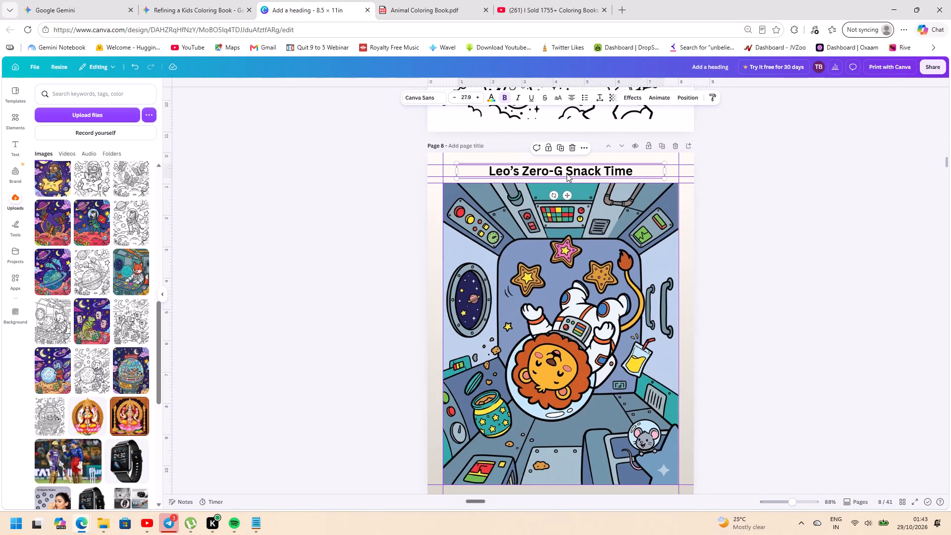
{"action": "key", "text": "Delete"}
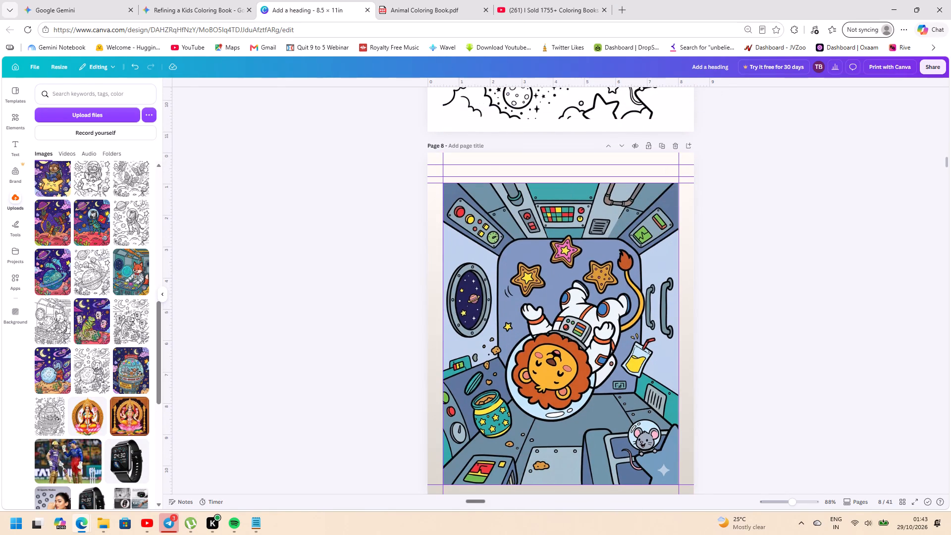
Move the lion image so it aligns with page 8's top-left corner.
{"action": "left_click_drag", "start_coordinate": [562, 248], "coordinate": [546, 223]}
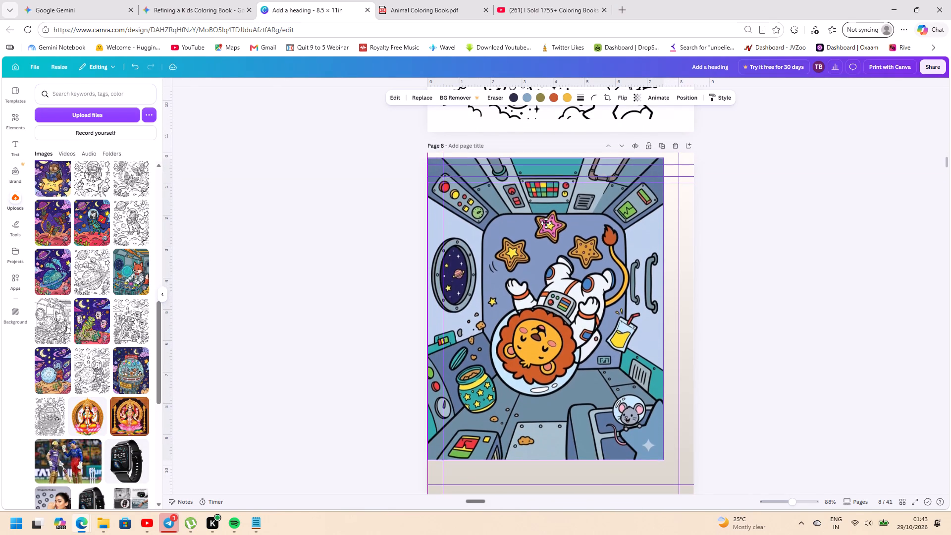
{"action": "left_click_drag", "start_coordinate": [546, 223], "coordinate": [545, 219]}
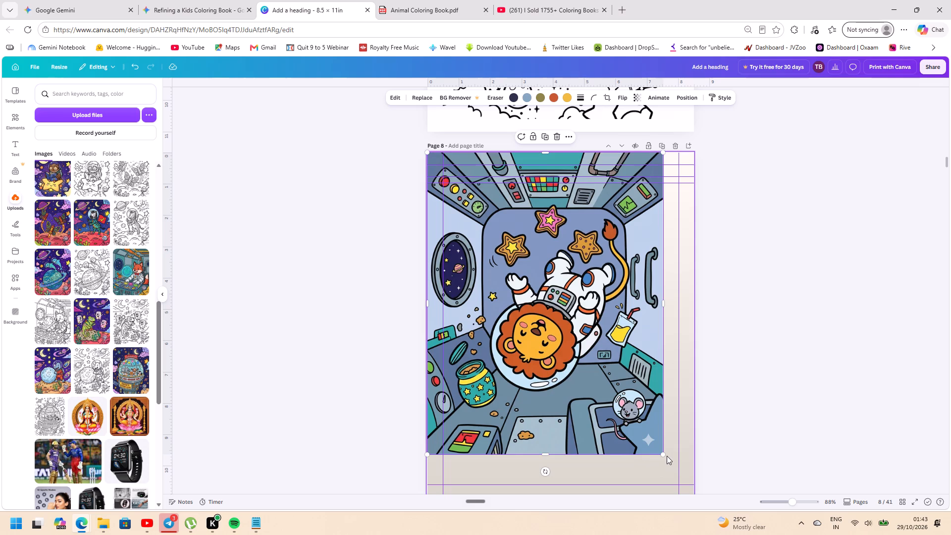
Enlarge the lion image proportionally to page 8's full width, about 8.5 × 10.9 in.
{"action": "left_click_drag", "start_coordinate": [664, 455], "coordinate": [686, 492]}
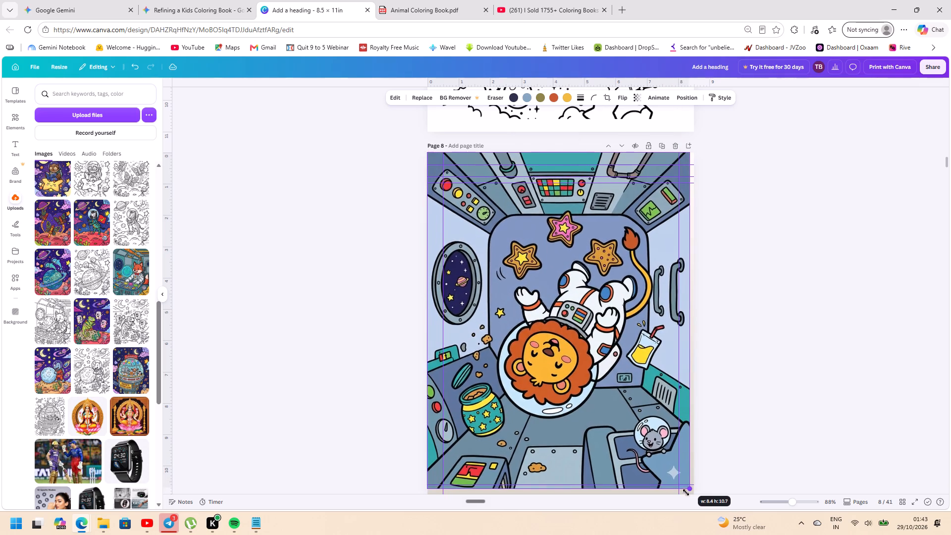
{"action": "left_click_drag", "start_coordinate": [686, 492], "coordinate": [692, 494]}
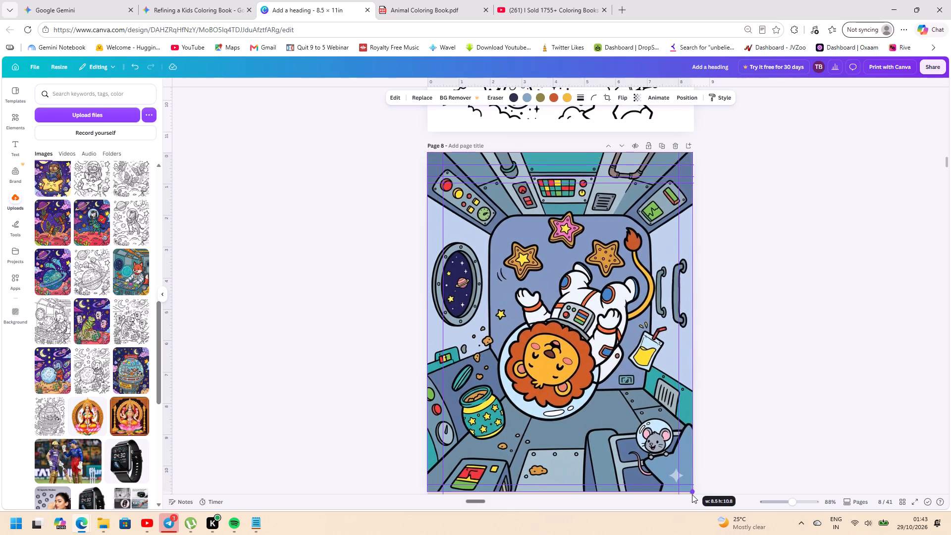
{"action": "left_click_drag", "start_coordinate": [692, 494], "coordinate": [694, 493]}
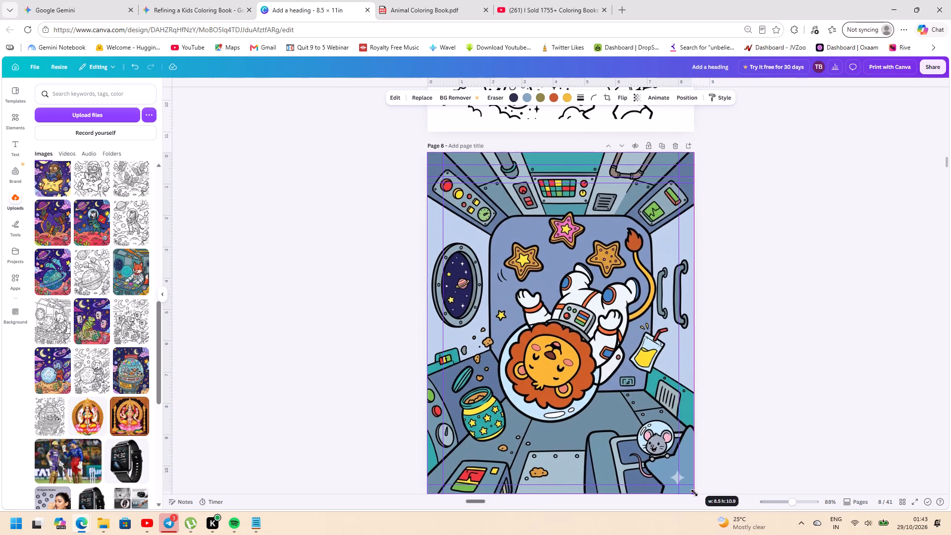
{"action": "left_click_drag", "start_coordinate": [694, 493], "coordinate": [695, 493]}
{"action": "left_click", "coordinate": [766, 402]}
{"action": "left_click", "coordinate": [665, 342]}
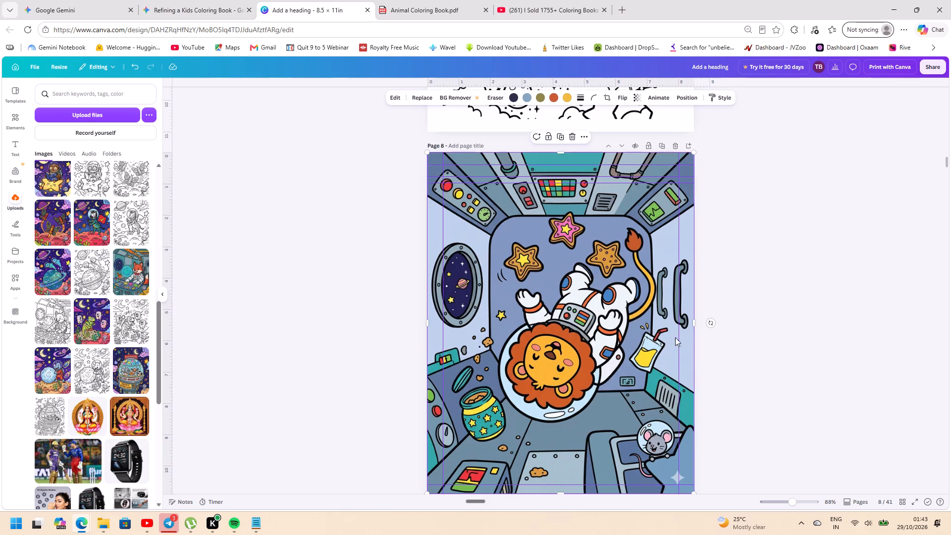
{"action": "left_click_drag", "start_coordinate": [696, 322], "coordinate": [694, 326]}
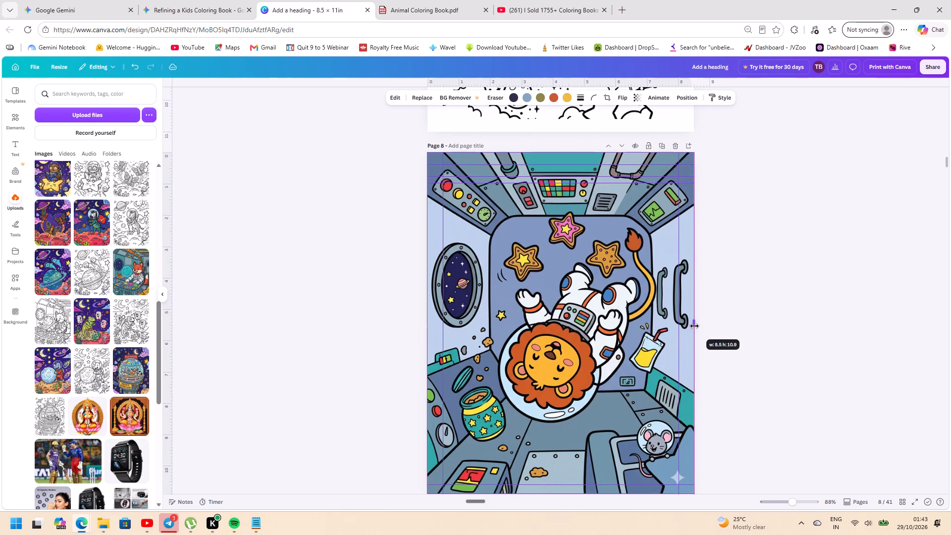
{"action": "left_click_drag", "start_coordinate": [694, 326], "coordinate": [695, 328]}
{"action": "left_click", "coordinate": [759, 318]}
{"action": "scroll", "coordinate": [758, 328], "scroll_direction": "down", "scroll_amount": 3}
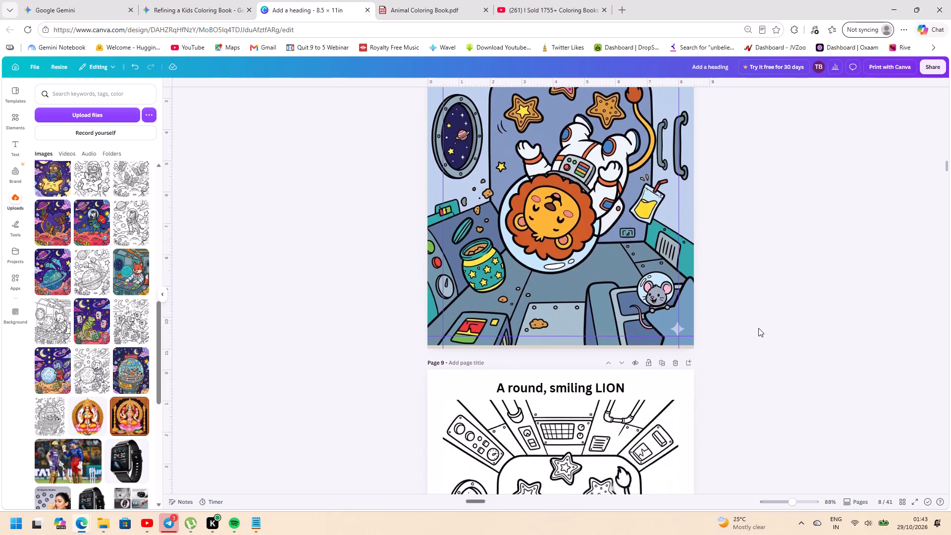
{"action": "scroll", "coordinate": [758, 328], "scroll_direction": "down", "scroll_amount": 3}
{"action": "scroll", "coordinate": [576, 361], "scroll_direction": "up", "scroll_amount": 3}
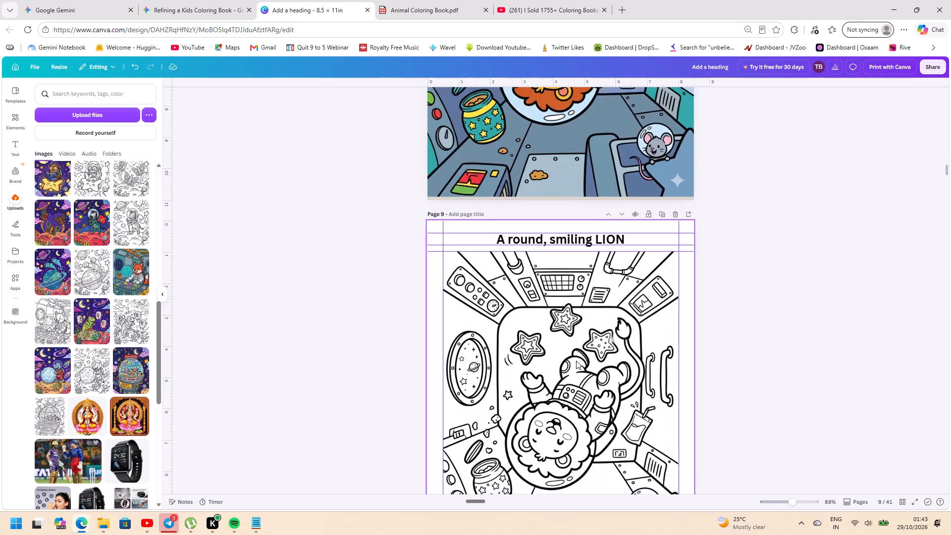
{"action": "scroll", "coordinate": [576, 361], "scroll_direction": "up", "scroll_amount": 2}
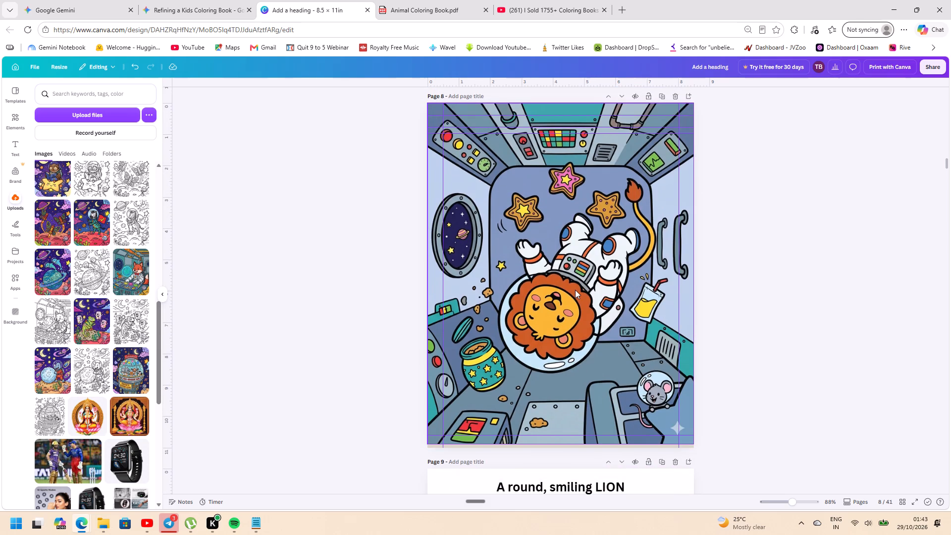
{"action": "scroll", "coordinate": [575, 289], "scroll_direction": "down", "scroll_amount": 6}
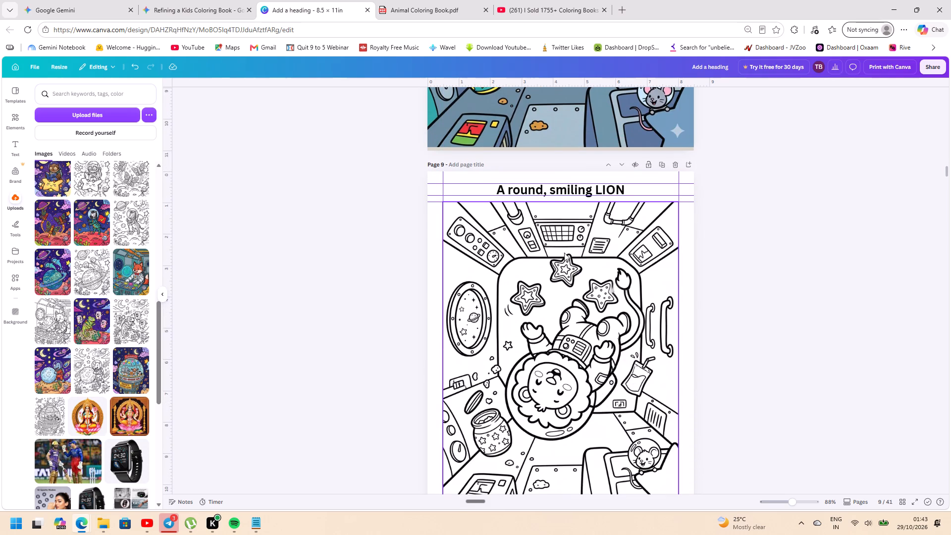
{"action": "scroll", "coordinate": [609, 336], "scroll_direction": "down", "scroll_amount": 4}
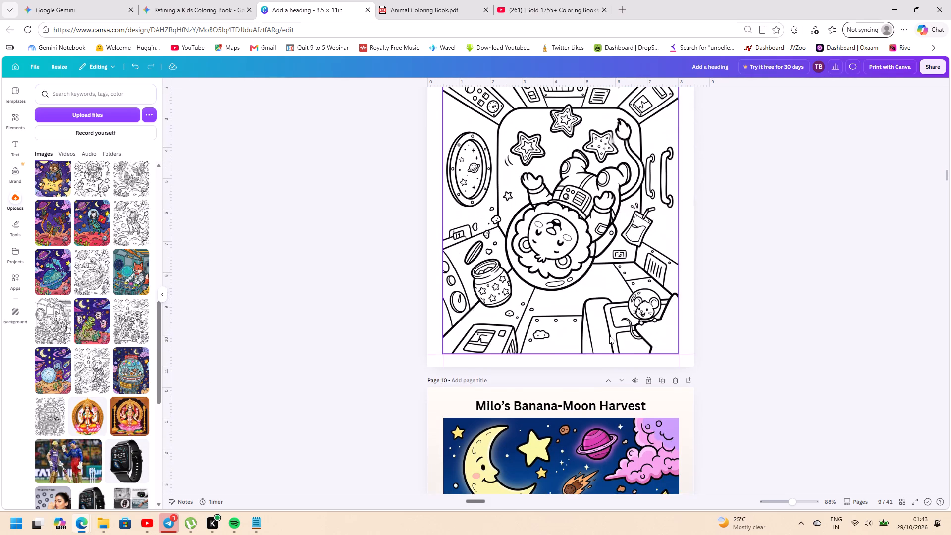
{"action": "scroll", "coordinate": [609, 336], "scroll_direction": "down", "scroll_amount": 3}
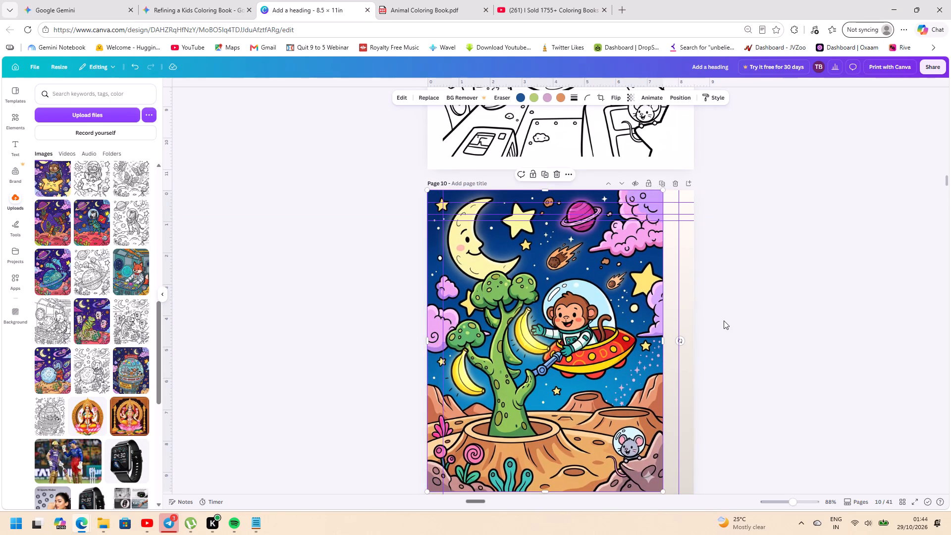
Enlarge the monkey image and adjust its width so it fills all of page 10, 8.5 × 11 in.
{"action": "scroll", "coordinate": [726, 321], "scroll_direction": "down", "scroll_amount": 4}
{"action": "left_click_drag", "start_coordinate": [661, 292], "coordinate": [664, 299]}
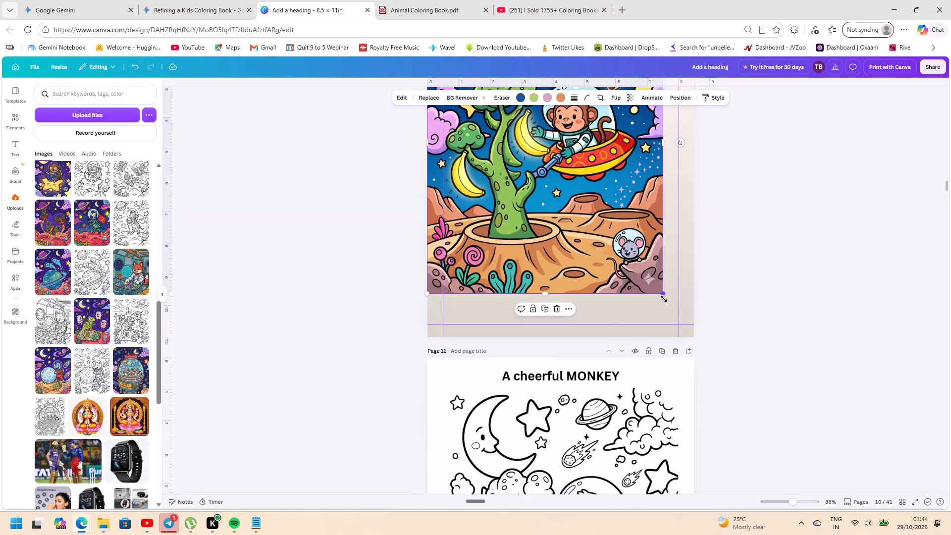
{"action": "left_click_drag", "start_coordinate": [664, 299], "coordinate": [684, 341]}
{"action": "left_click_drag", "start_coordinate": [694, 167], "coordinate": [690, 169]}
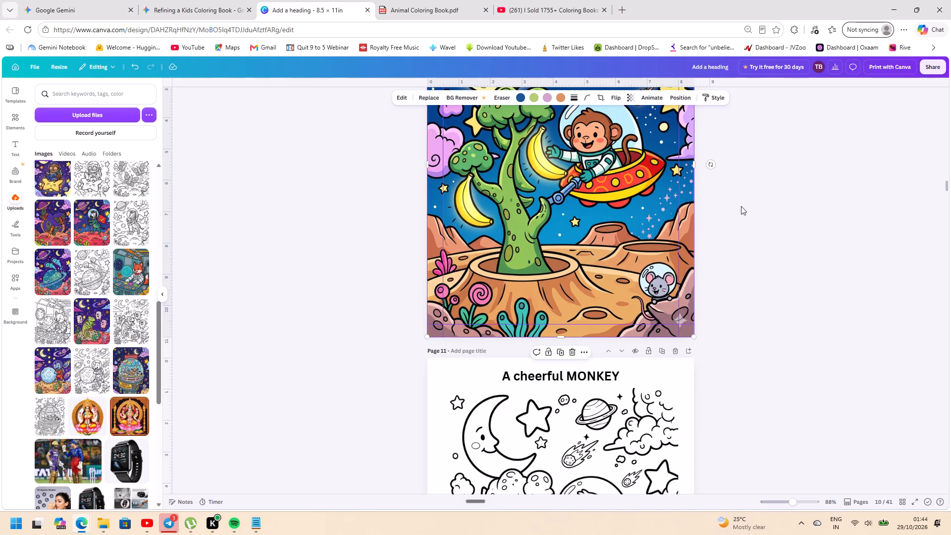
{"action": "left_click", "coordinate": [741, 207]}
Check page 10's full-page monkey image against its margin guides and the titled line-art version on page 11.
{"action": "scroll", "coordinate": [740, 244], "scroll_direction": "up", "scroll_amount": 4}
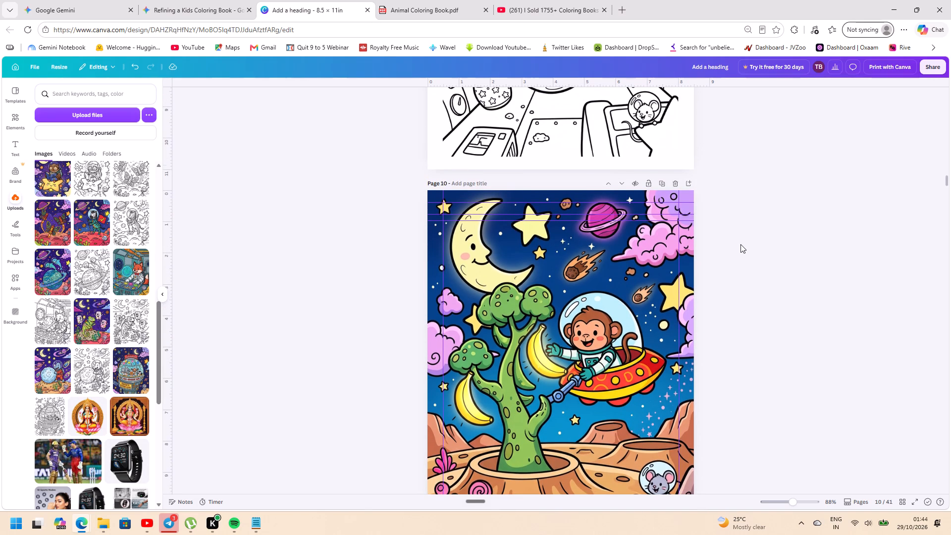
{"action": "scroll", "coordinate": [740, 244], "scroll_direction": "down", "scroll_amount": 3}
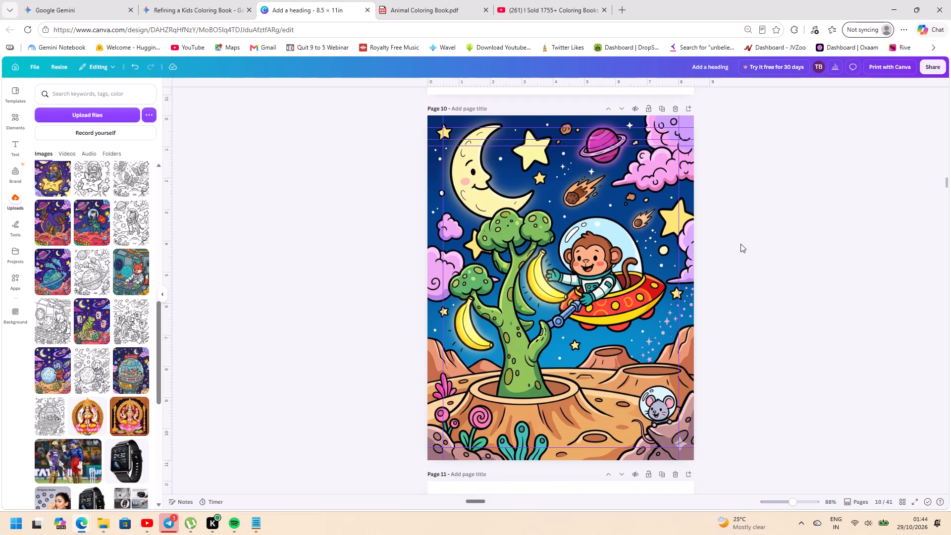
{"action": "scroll", "coordinate": [740, 244], "scroll_direction": "down", "scroll_amount": 5}
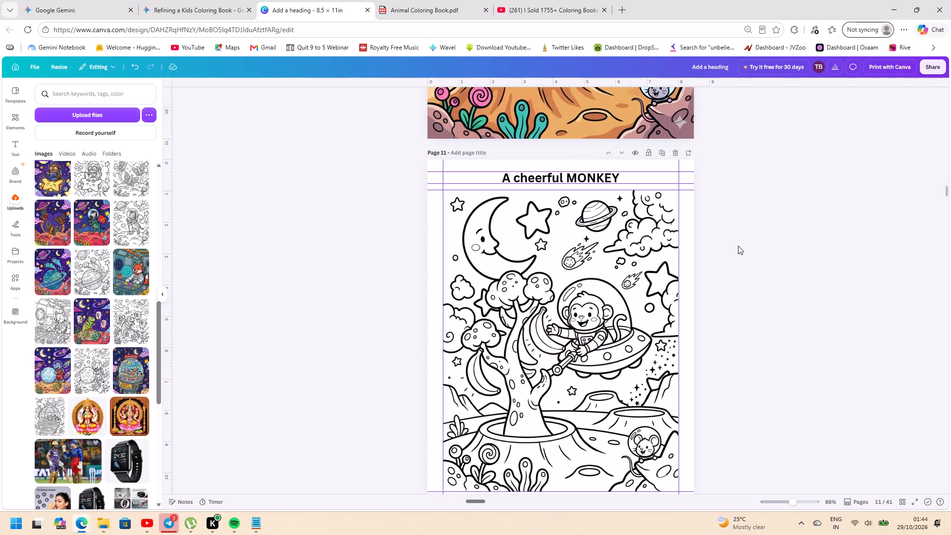
{"action": "scroll", "coordinate": [764, 284], "scroll_direction": "up", "scroll_amount": 7}
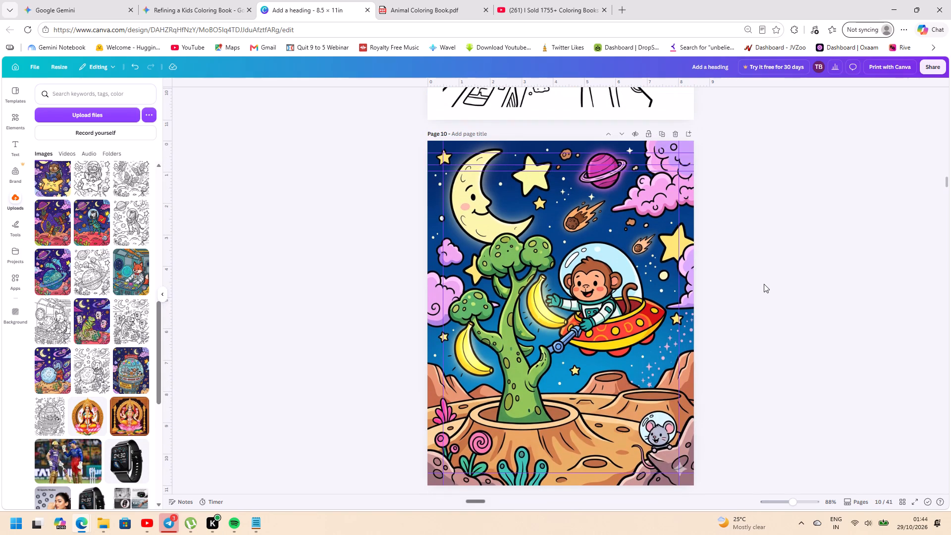
Delete the "The Cozy Comet Pod" title from page 12.
{"action": "scroll", "coordinate": [764, 284], "scroll_direction": "down", "scroll_amount": 11}
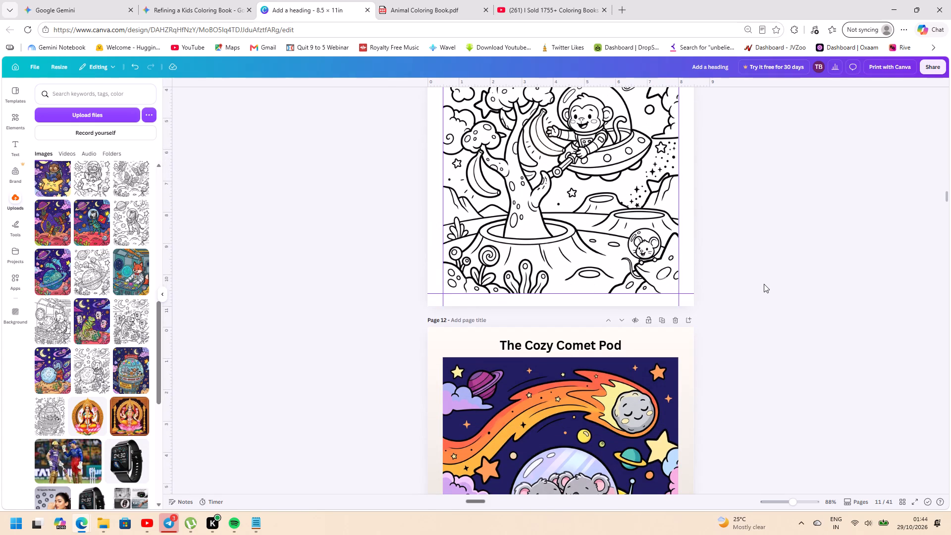
{"action": "scroll", "coordinate": [764, 284], "scroll_direction": "down", "scroll_amount": 4}
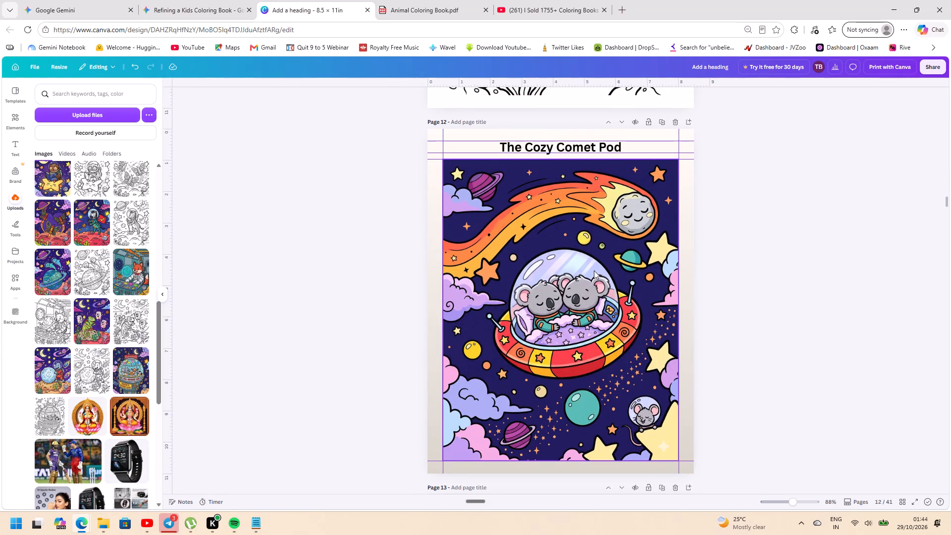
{"action": "left_click", "coordinate": [552, 151]}
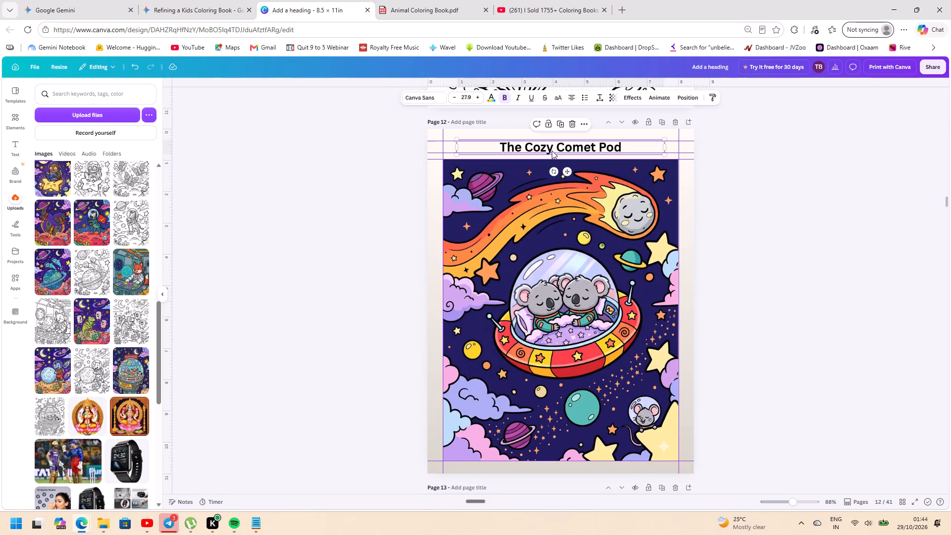
{"action": "key", "text": "Delete"}
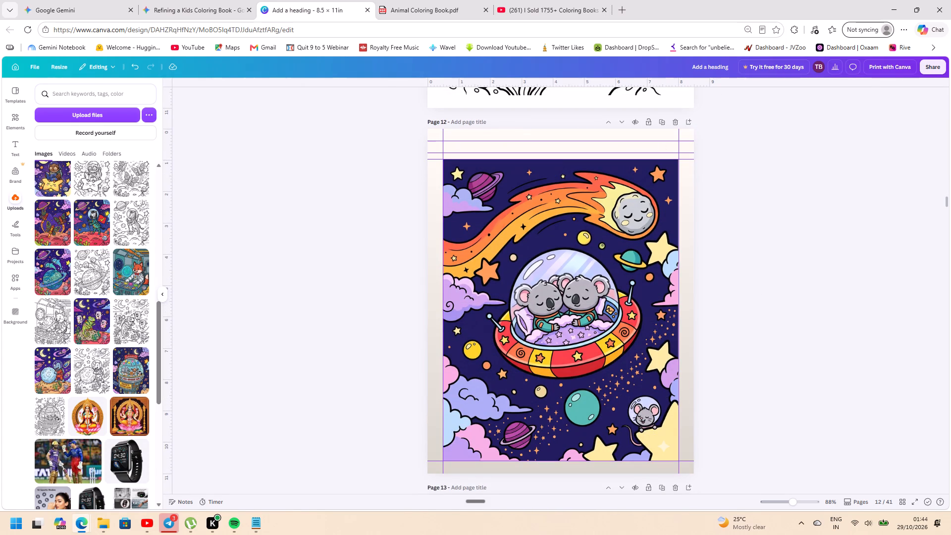
Move the koala image so it aligns with page 12's top-left corner.
{"action": "left_click_drag", "start_coordinate": [563, 237], "coordinate": [545, 213]}
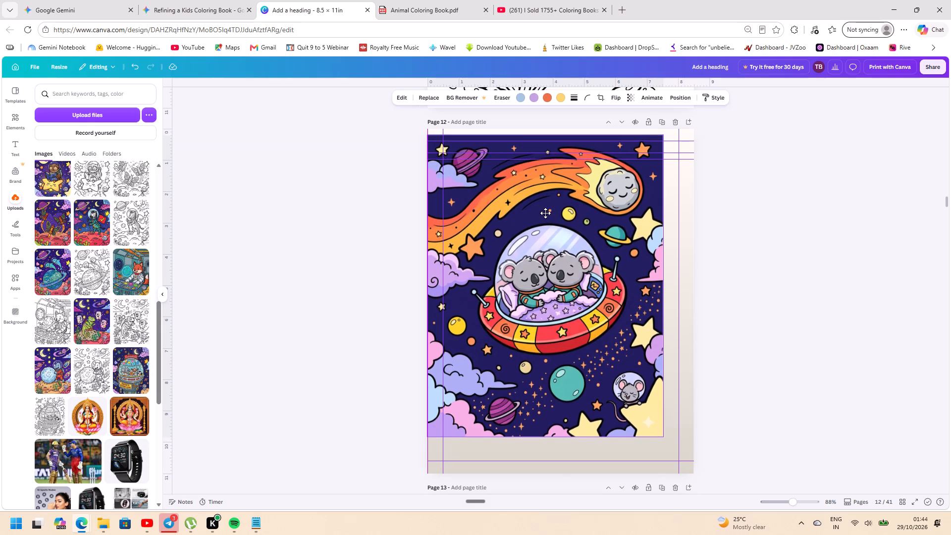
{"action": "left_click_drag", "start_coordinate": [545, 213], "coordinate": [545, 208]}
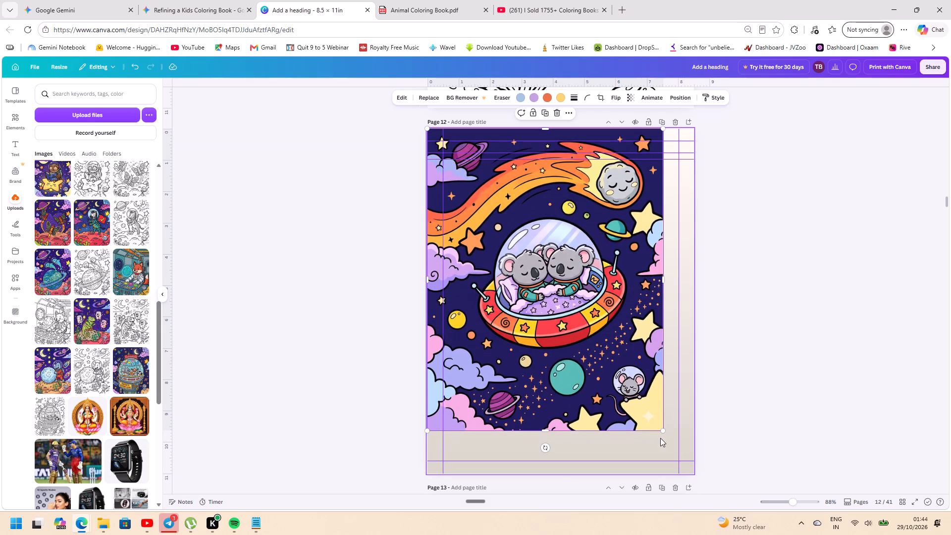
Enlarge the koala image proportionally to page 12's full height, about 8.3 × 11 in, and widen it to the full page width.
{"action": "left_click_drag", "start_coordinate": [661, 430], "coordinate": [679, 464]}
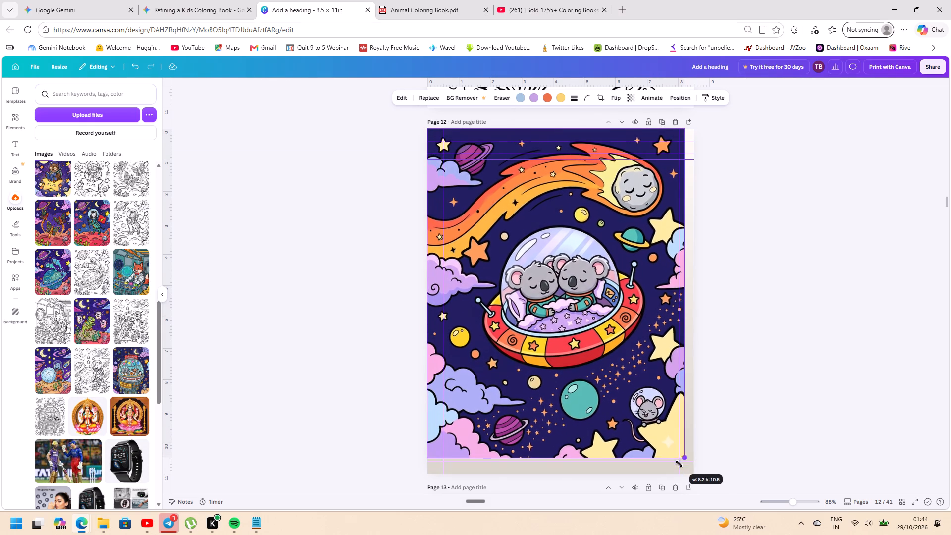
{"action": "left_click_drag", "start_coordinate": [679, 464], "coordinate": [690, 476]}
{"action": "left_click", "coordinate": [695, 305]}
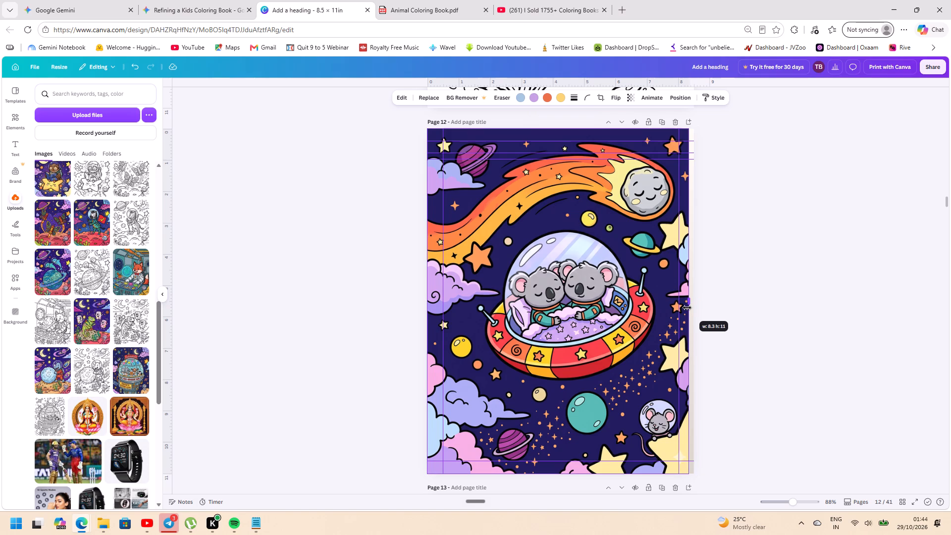
{"action": "left_click", "coordinate": [756, 310]}
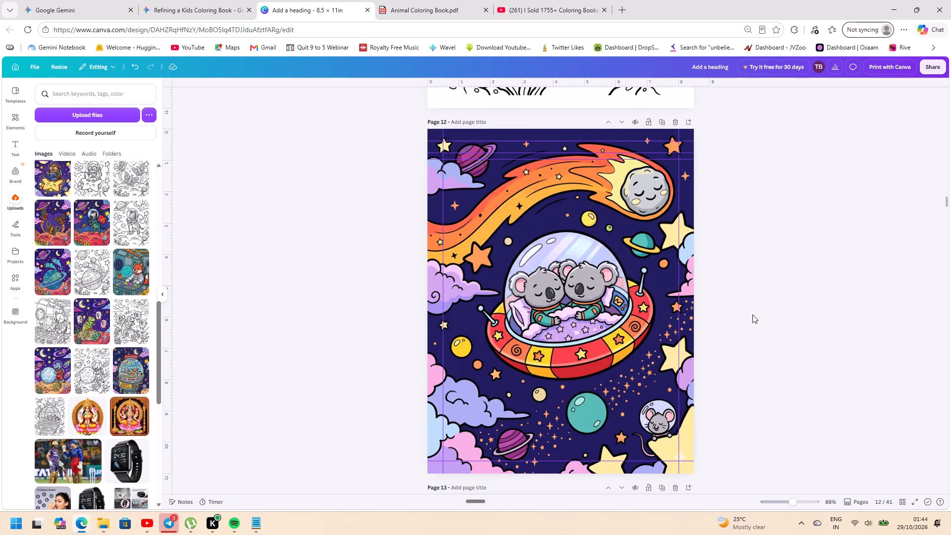
Delete the "Tig's Rover Adventure" title from page 14.
{"action": "scroll", "coordinate": [742, 329], "scroll_direction": "down", "scroll_amount": 3}
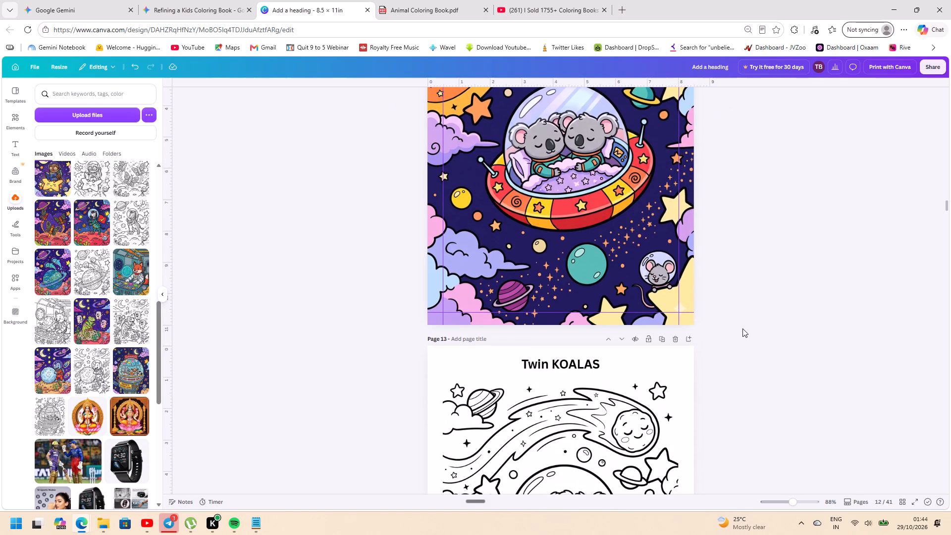
{"action": "scroll", "coordinate": [742, 328], "scroll_direction": "down", "scroll_amount": 3}
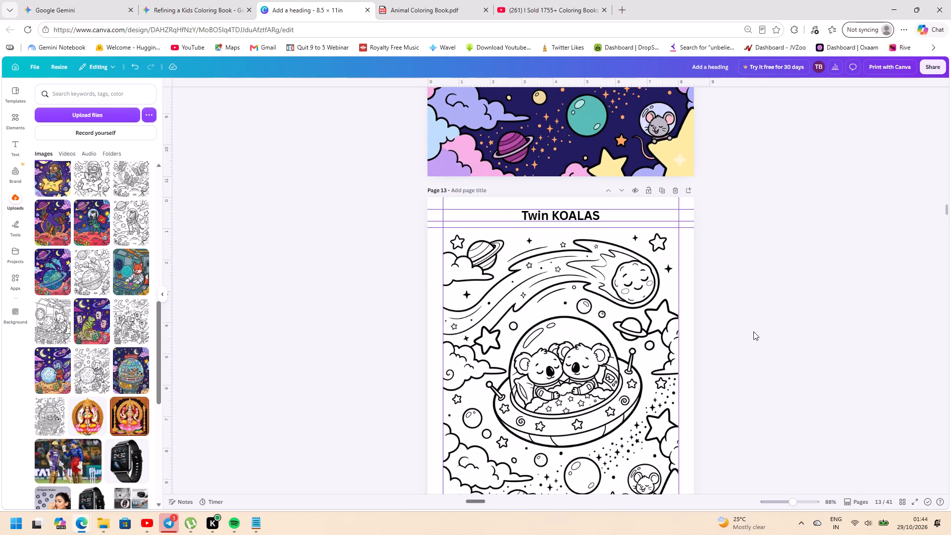
{"action": "scroll", "coordinate": [754, 331], "scroll_direction": "up", "scroll_amount": 4}
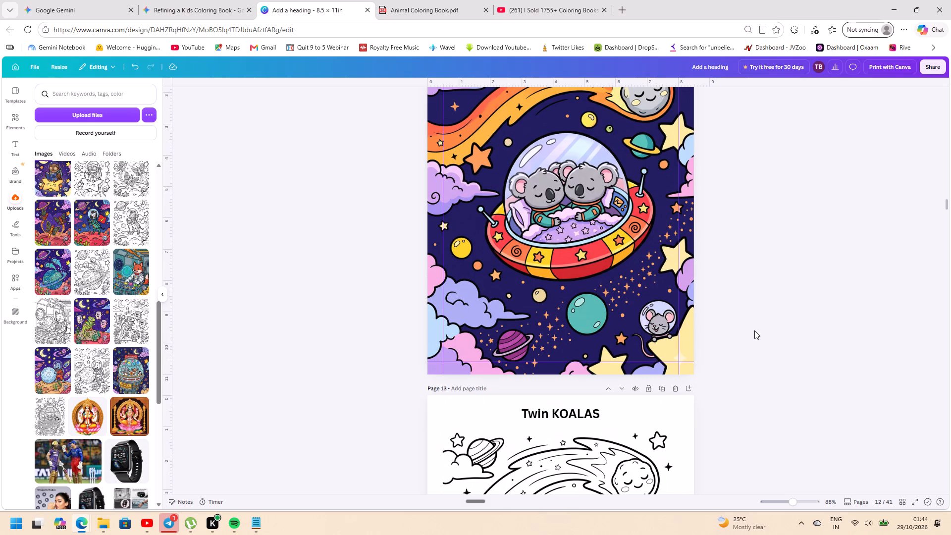
{"action": "scroll", "coordinate": [754, 330], "scroll_direction": "up", "scroll_amount": 4}
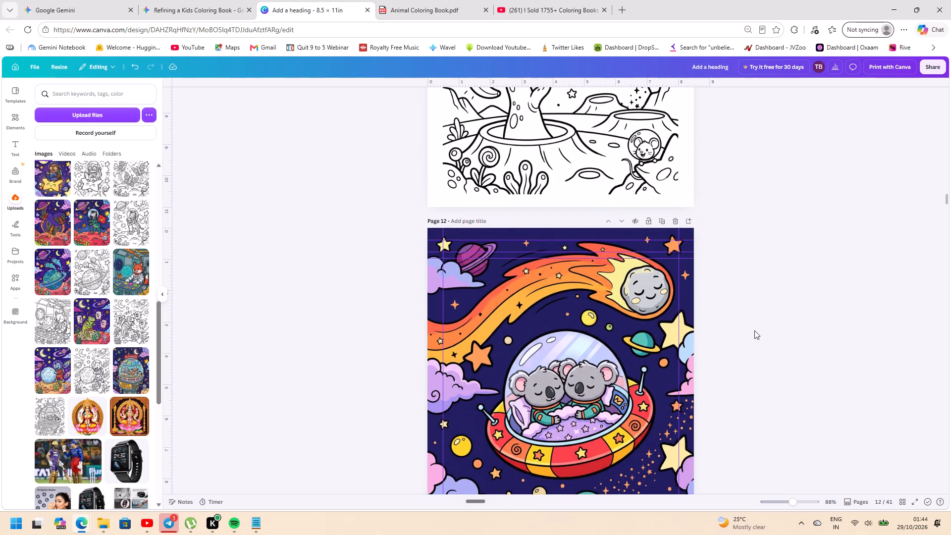
{"action": "scroll", "coordinate": [754, 330], "scroll_direction": "down", "scroll_amount": 14}
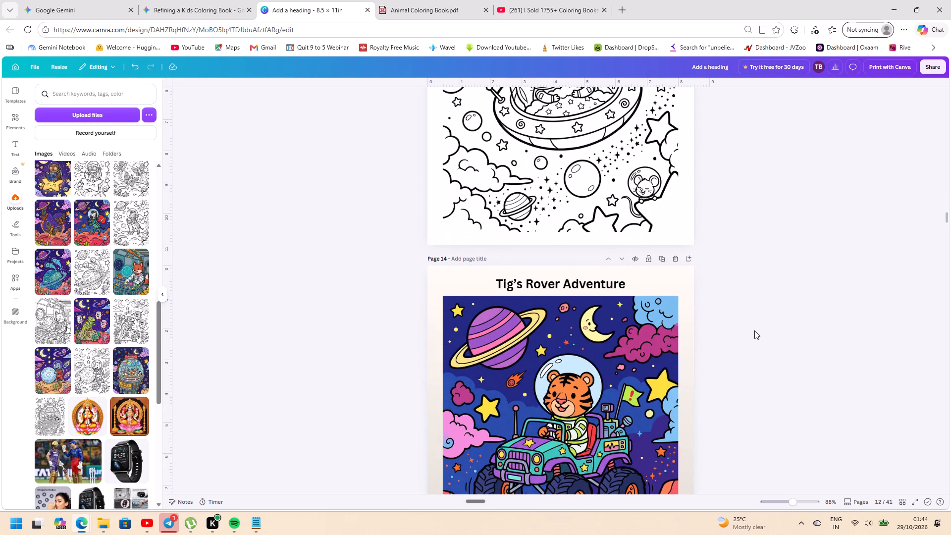
{"action": "scroll", "coordinate": [754, 330], "scroll_direction": "down", "scroll_amount": 4}
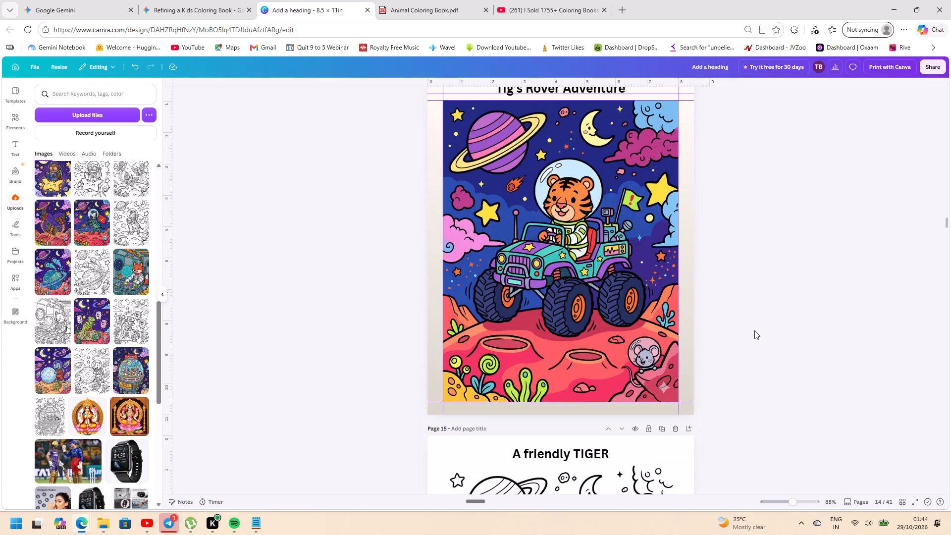
{"action": "scroll", "coordinate": [754, 330], "scroll_direction": "up", "scroll_amount": 2}
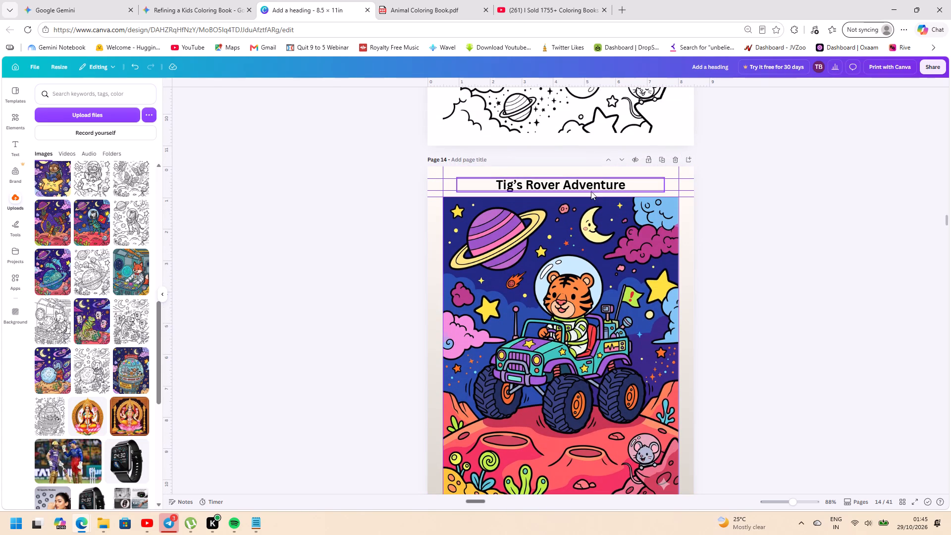
{"action": "left_click", "coordinate": [589, 187]}
{"action": "key", "text": "Delete"}
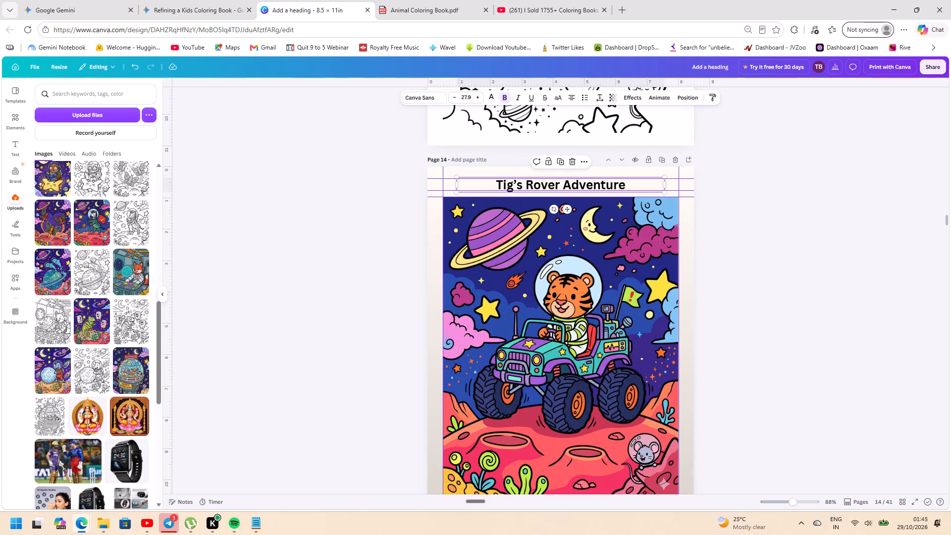
Move the tiger image so it aligns with page 14's top-left corner.
{"action": "left_click_drag", "start_coordinate": [579, 269], "coordinate": [562, 250]}
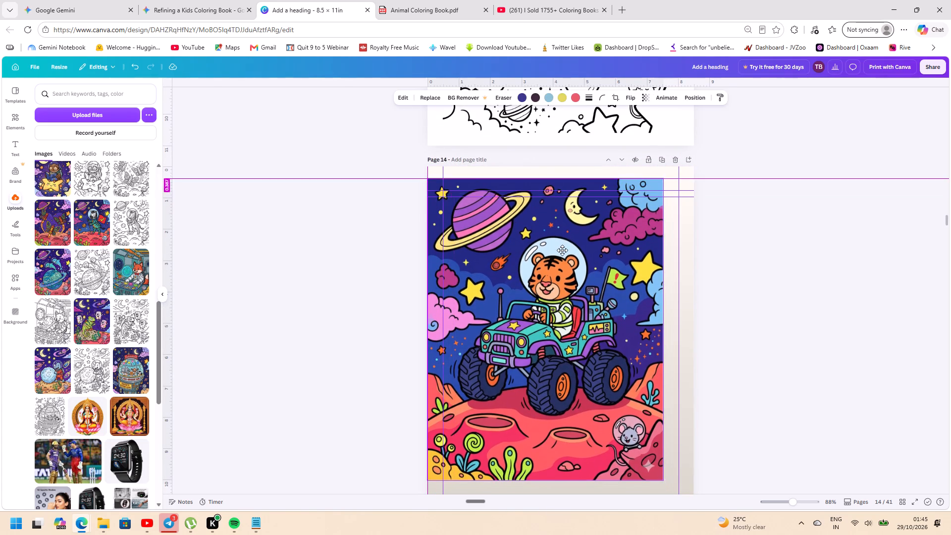
{"action": "left_click_drag", "start_coordinate": [562, 250], "coordinate": [563, 240]}
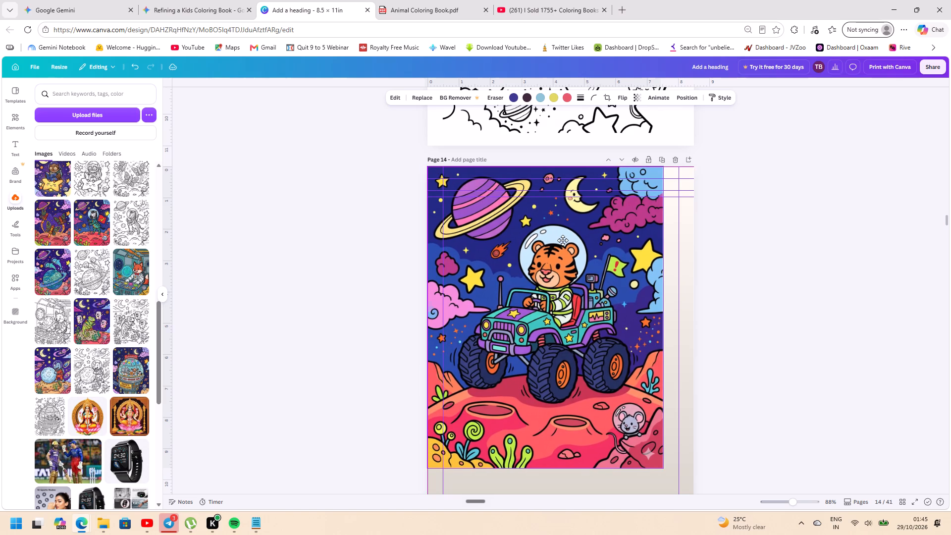
{"action": "left_click_drag", "start_coordinate": [563, 240], "coordinate": [562, 240]}
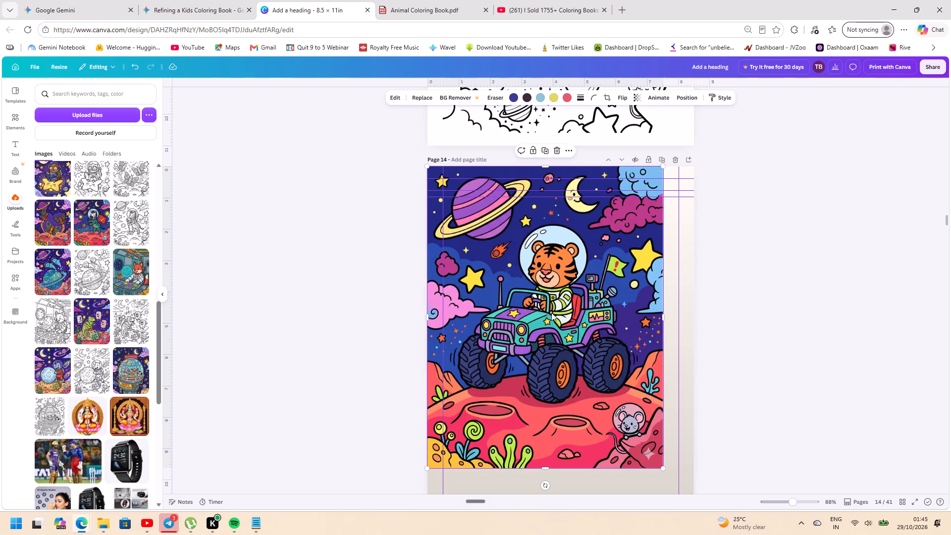
Enlarge the tiger image proportionally to page 14's full 11 in height, and narrow it to the page's 8.5 in width.
{"action": "scroll", "coordinate": [551, 314], "scroll_direction": "down", "scroll_amount": 3}
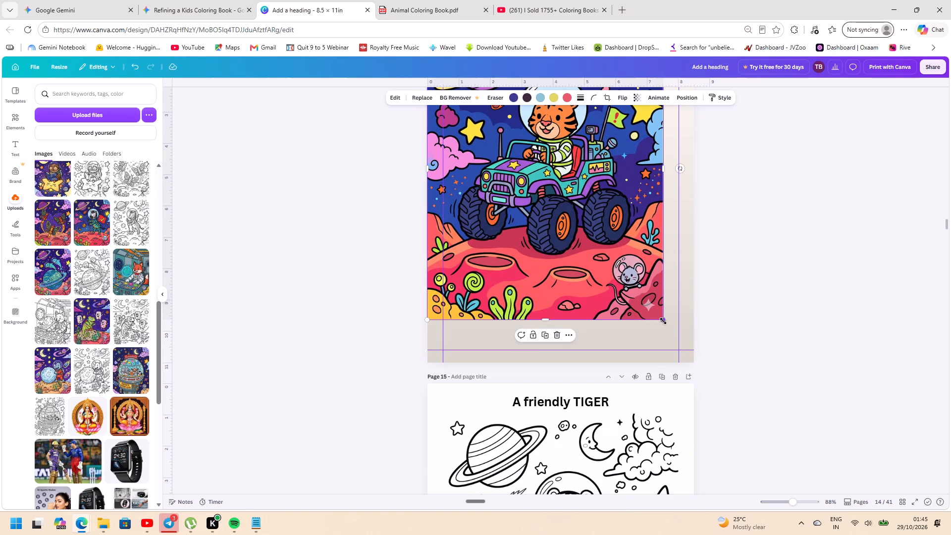
{"action": "left_click_drag", "start_coordinate": [663, 321], "coordinate": [691, 363]}
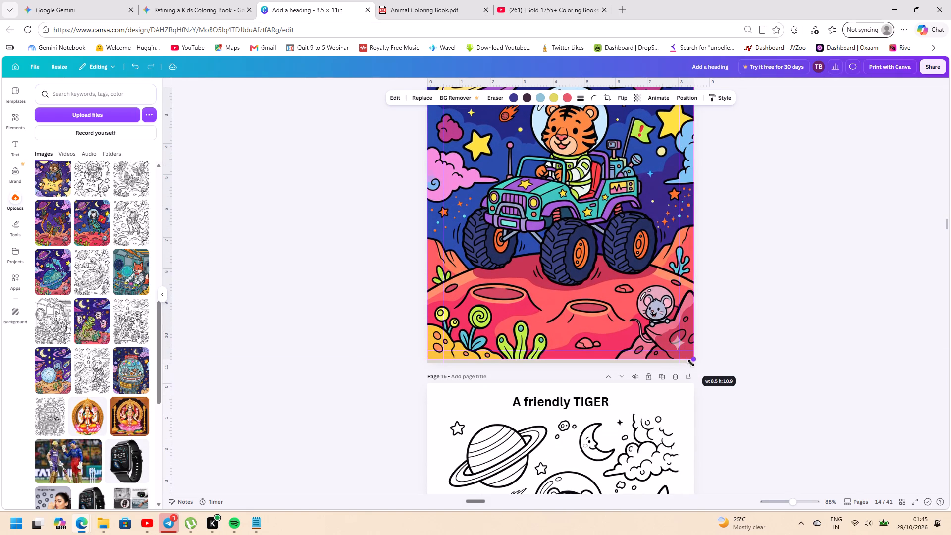
{"action": "left_click_drag", "start_coordinate": [691, 363], "coordinate": [692, 365]}
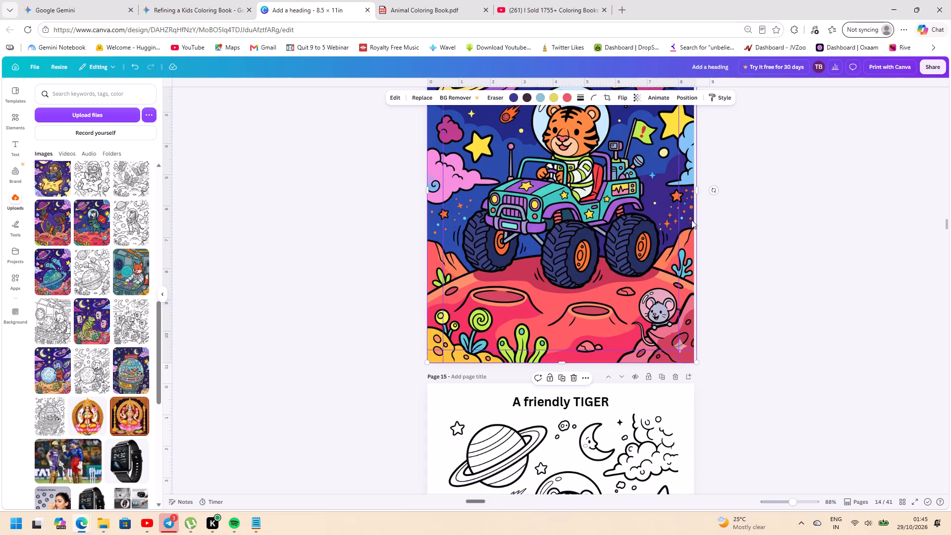
{"action": "left_click", "coordinate": [694, 190]}
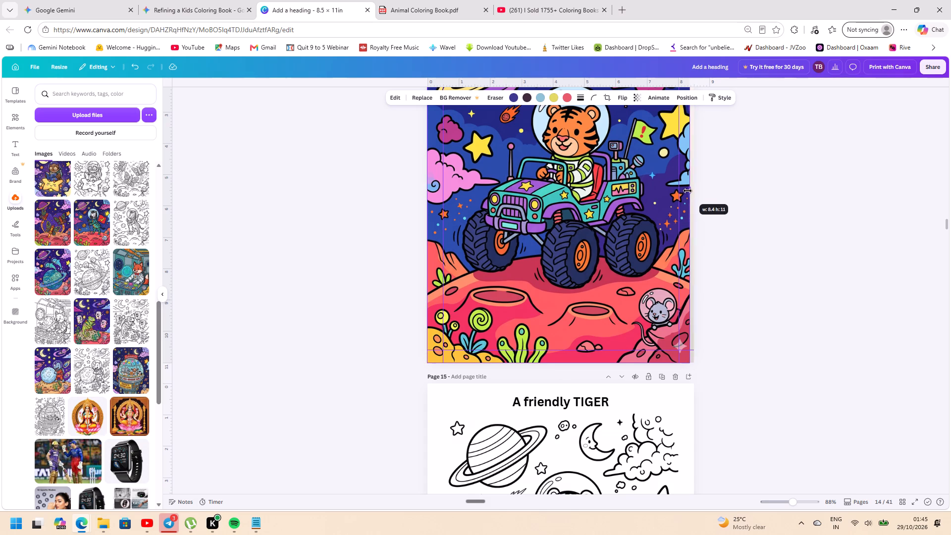
{"action": "left_click", "coordinate": [740, 238]}
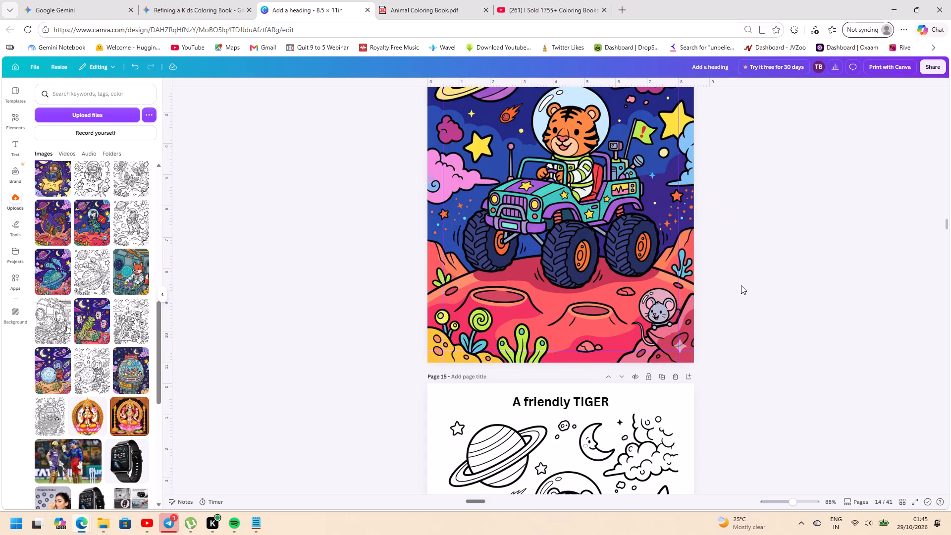
Delete the "The Asteroid Honey Picnic" title from page 16.
{"action": "scroll", "coordinate": [741, 292], "scroll_direction": "up", "scroll_amount": 4}
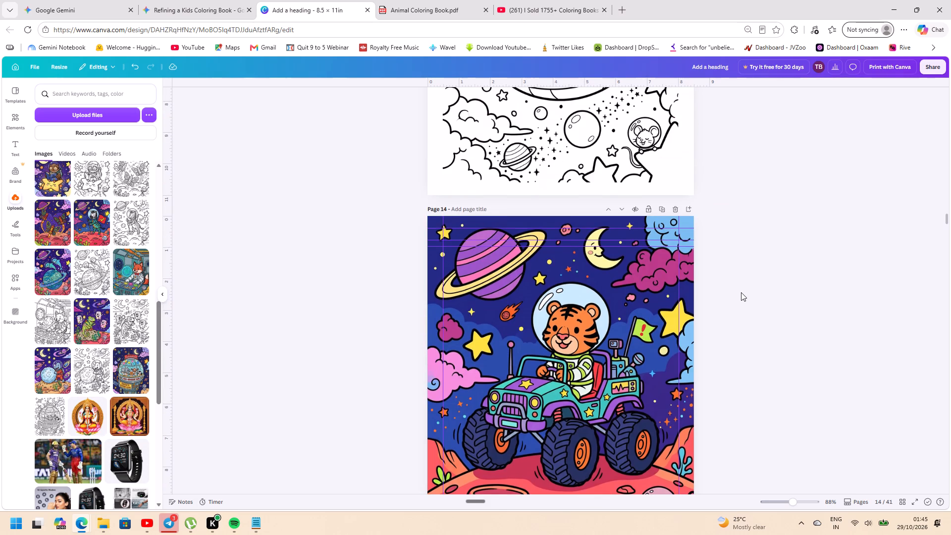
{"action": "scroll", "coordinate": [741, 292], "scroll_direction": "up", "scroll_amount": 4}
{"action": "scroll", "coordinate": [741, 292], "scroll_direction": "down", "scroll_amount": 9}
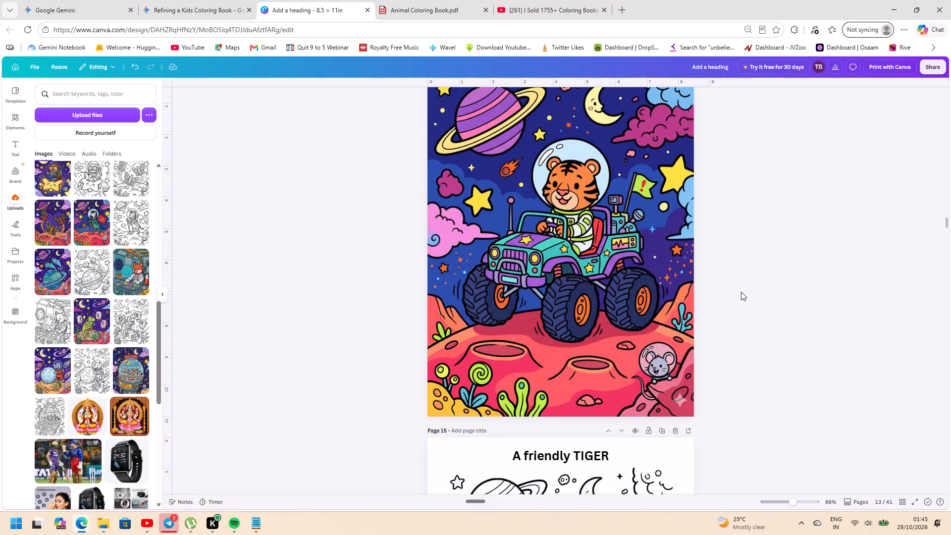
{"action": "scroll", "coordinate": [741, 292], "scroll_direction": "down", "scroll_amount": 4}
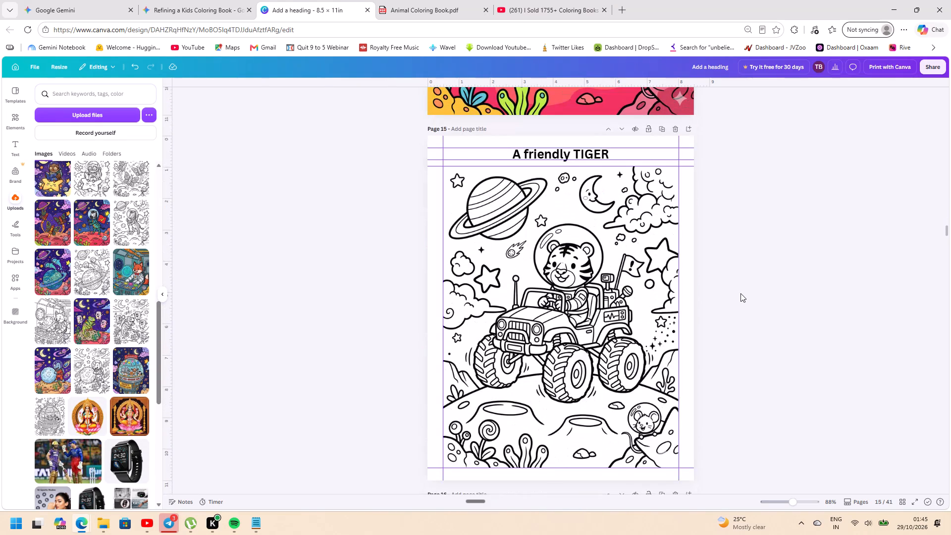
{"action": "scroll", "coordinate": [740, 293], "scroll_direction": "down", "scroll_amount": 7}
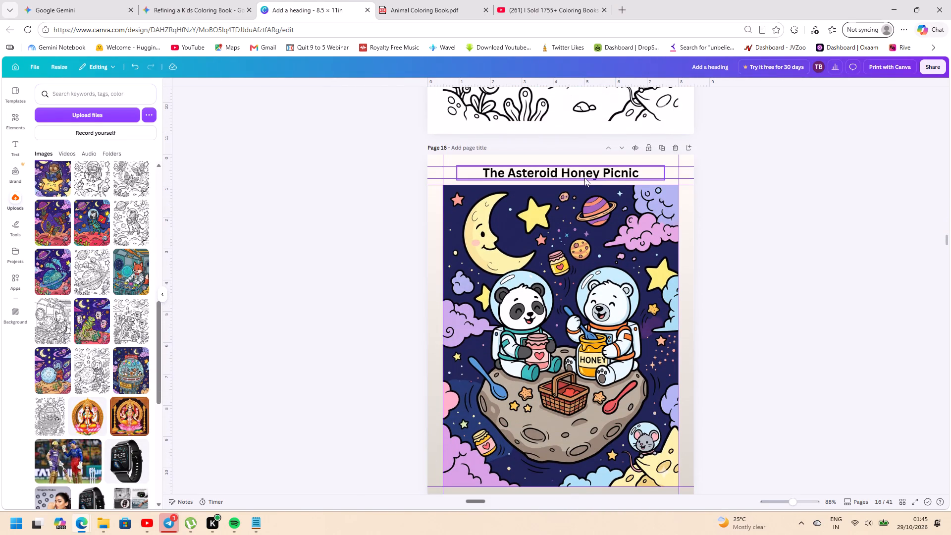
{"action": "left_click", "coordinate": [584, 176]}
{"action": "key", "text": "Delete"}
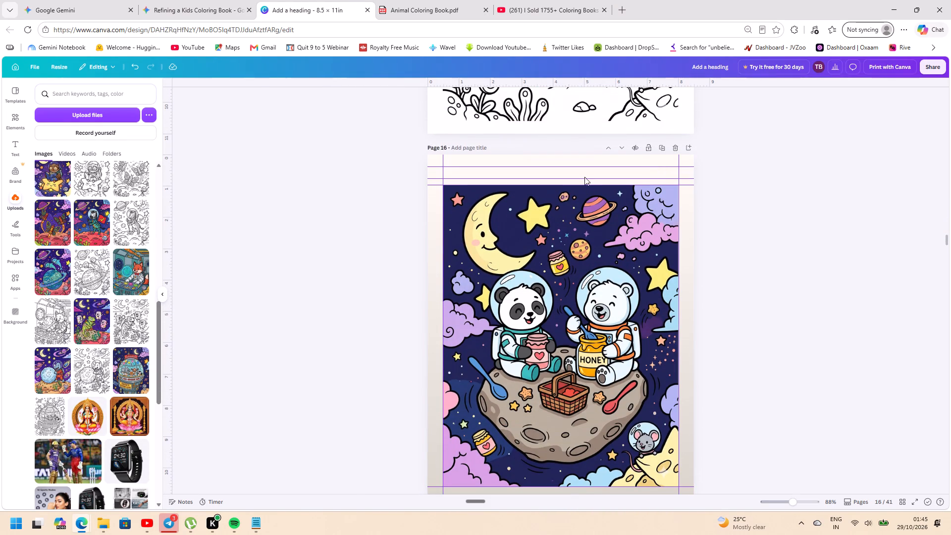
Move the panda and polar bear image so it aligns with page 16's top-left corner.
{"action": "left_click_drag", "start_coordinate": [578, 235], "coordinate": [564, 208]}
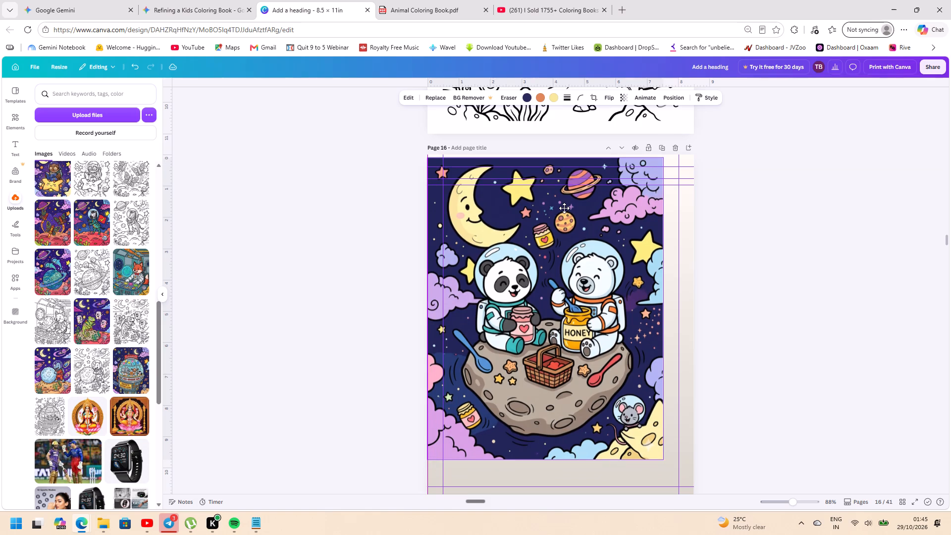
{"action": "left_click_drag", "start_coordinate": [564, 208], "coordinate": [563, 206]}
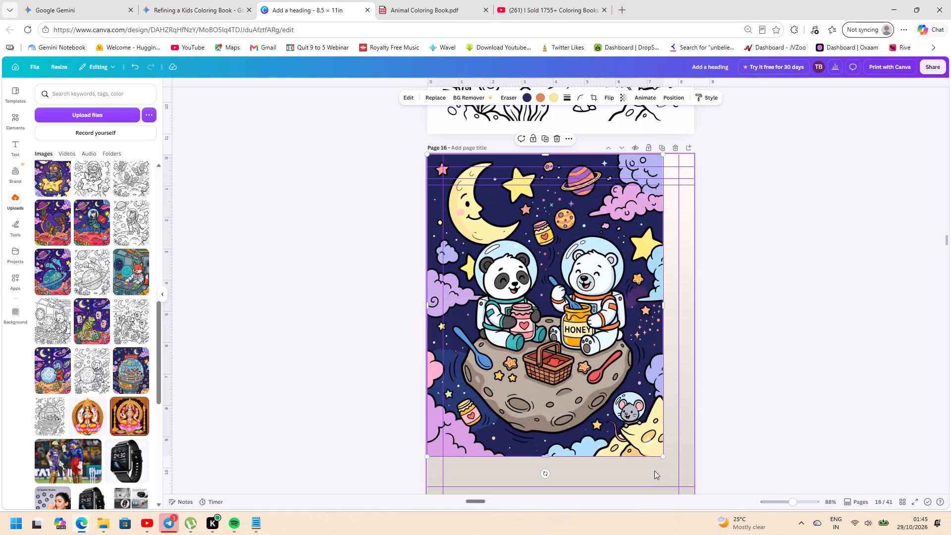
Enlarge the panda and polar bear image proportionally to about 8.6 × 11 in, and narrow it to page 16's full width.
{"action": "left_click_drag", "start_coordinate": [663, 458], "coordinate": [684, 489]}
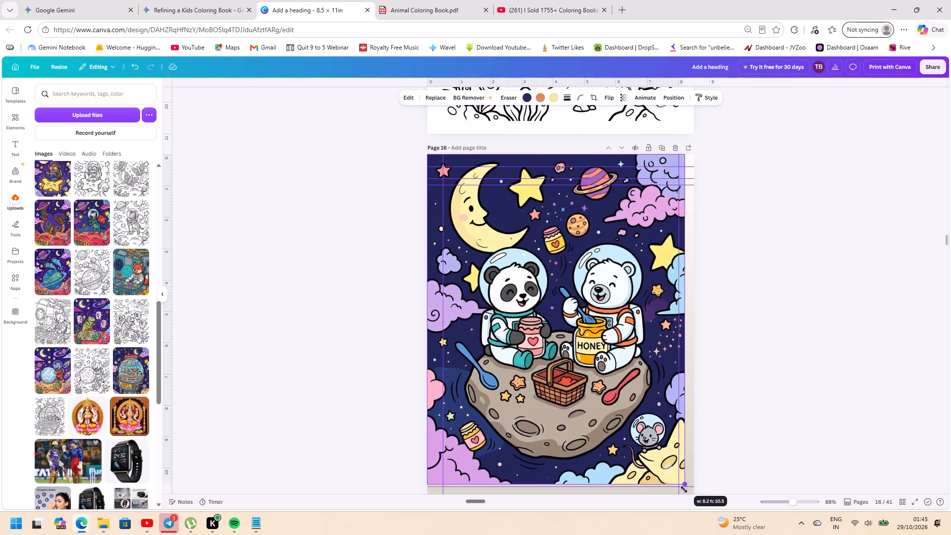
{"action": "left_click_drag", "start_coordinate": [684, 489], "coordinate": [689, 492]}
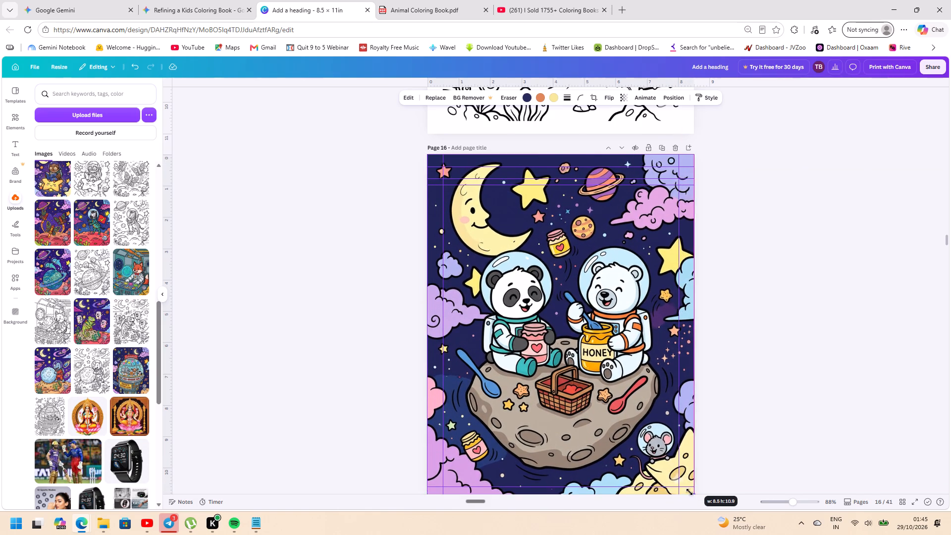
{"action": "left_click_drag", "start_coordinate": [689, 492], "coordinate": [695, 492]}
{"action": "scroll", "coordinate": [754, 417], "scroll_direction": "down", "scroll_amount": 2}
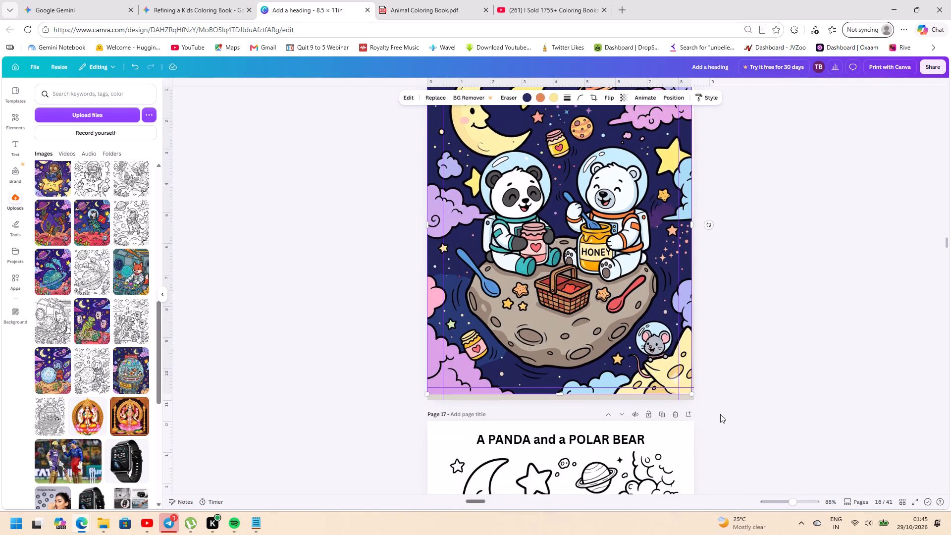
{"action": "left_click_drag", "start_coordinate": [692, 391], "coordinate": [692, 399]}
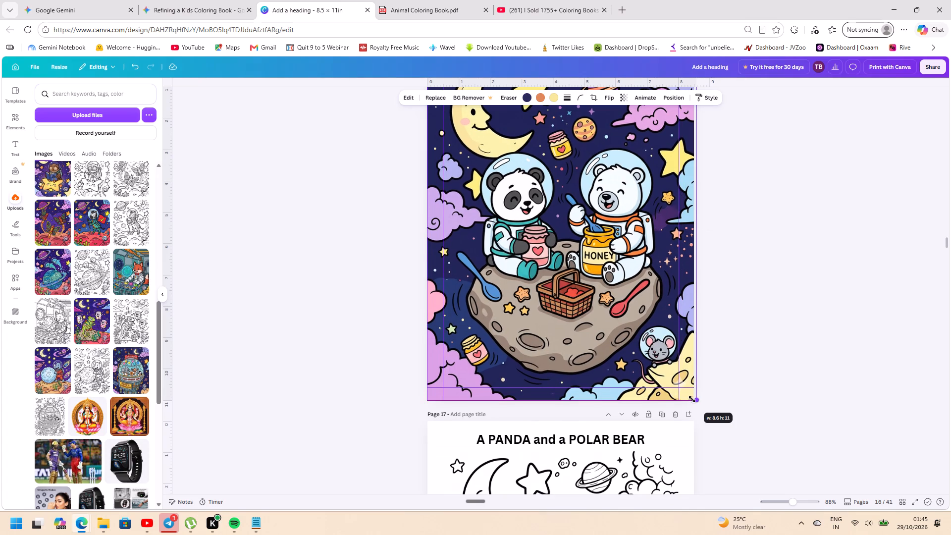
{"action": "left_click_drag", "start_coordinate": [696, 226], "coordinate": [690, 226]}
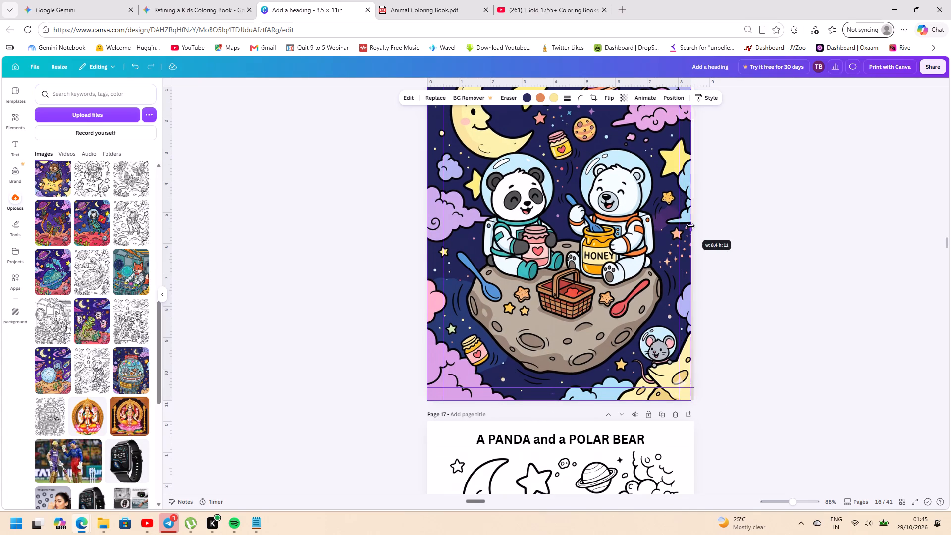
{"action": "left_click_drag", "start_coordinate": [690, 226], "coordinate": [691, 227]}
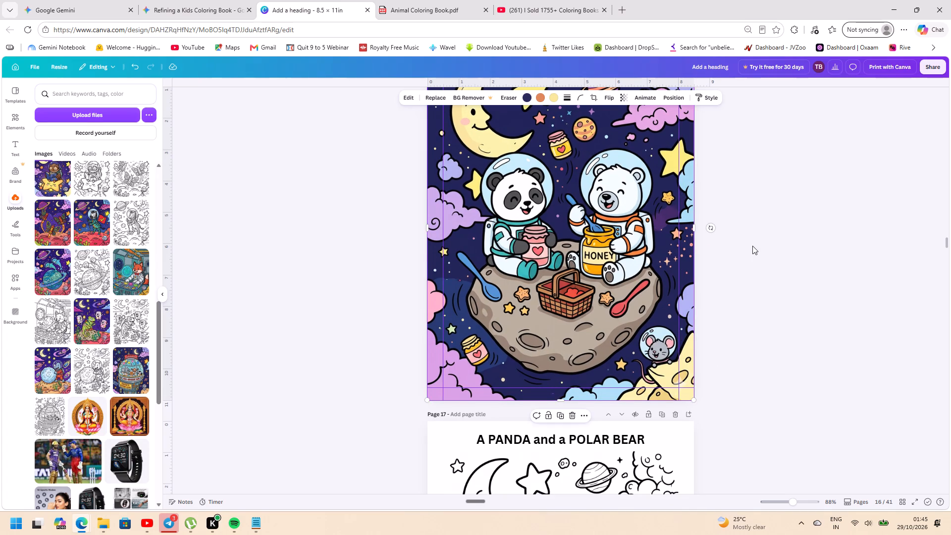
{"action": "left_click", "coordinate": [752, 246]}
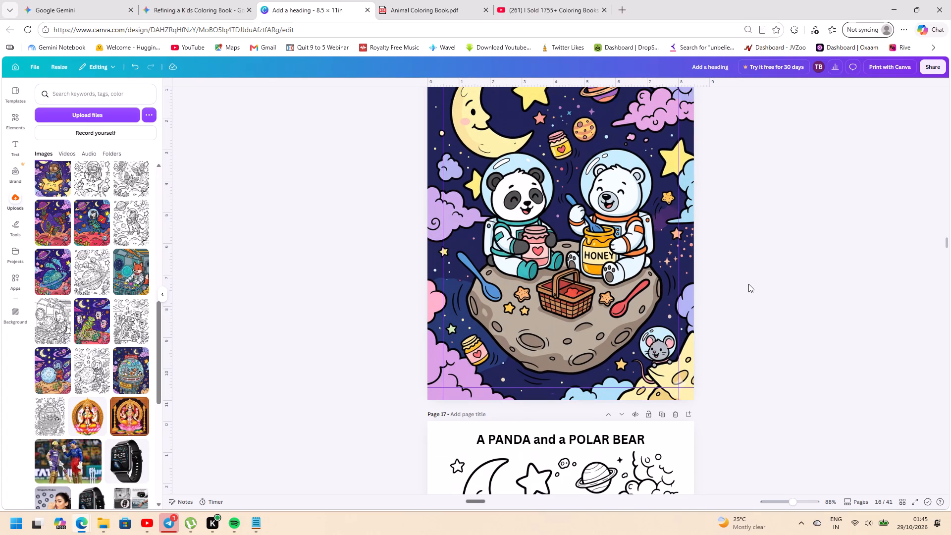
Delete the "Ollie the Cosmic Drummer" title from page 18.
{"action": "scroll", "coordinate": [748, 284], "scroll_direction": "down", "scroll_amount": 6}
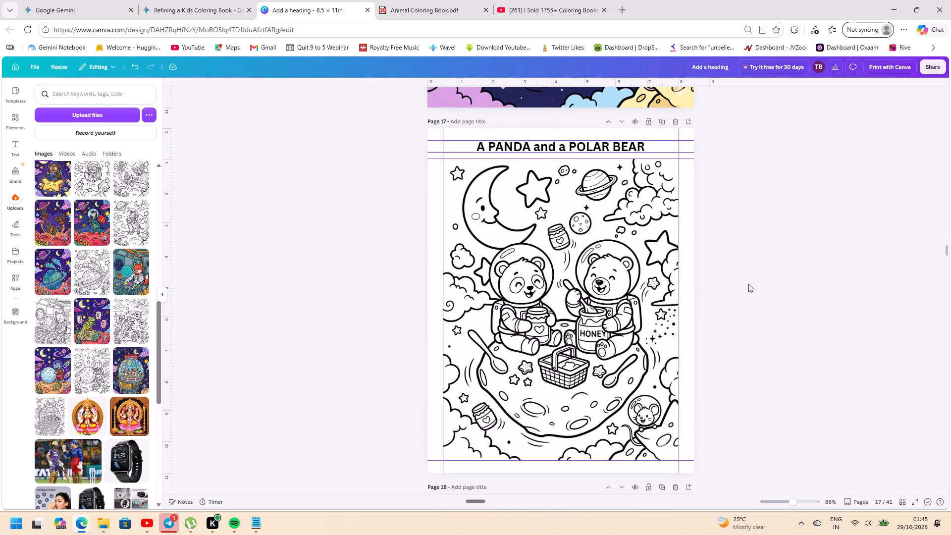
{"action": "scroll", "coordinate": [748, 284], "scroll_direction": "down", "scroll_amount": 7}
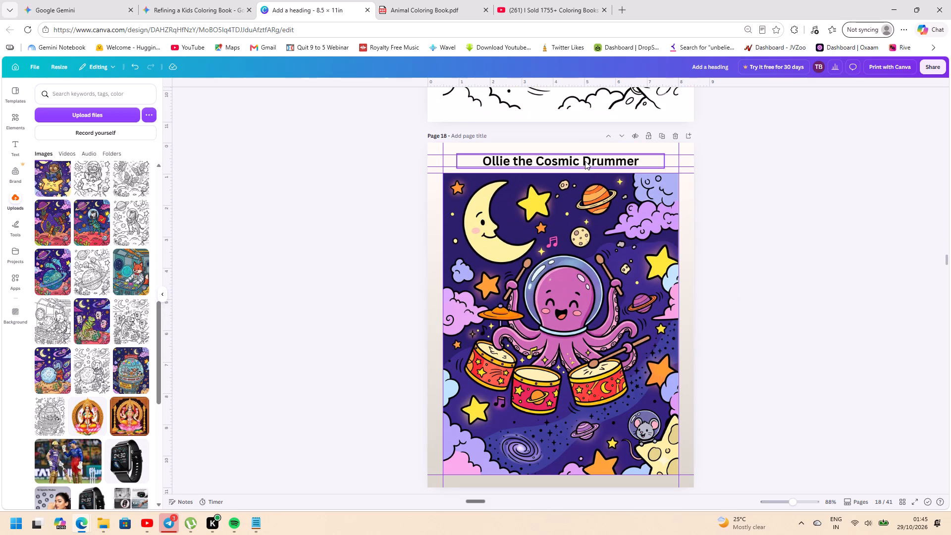
{"action": "left_click", "coordinate": [585, 161]}
{"action": "key", "text": "Delete"}
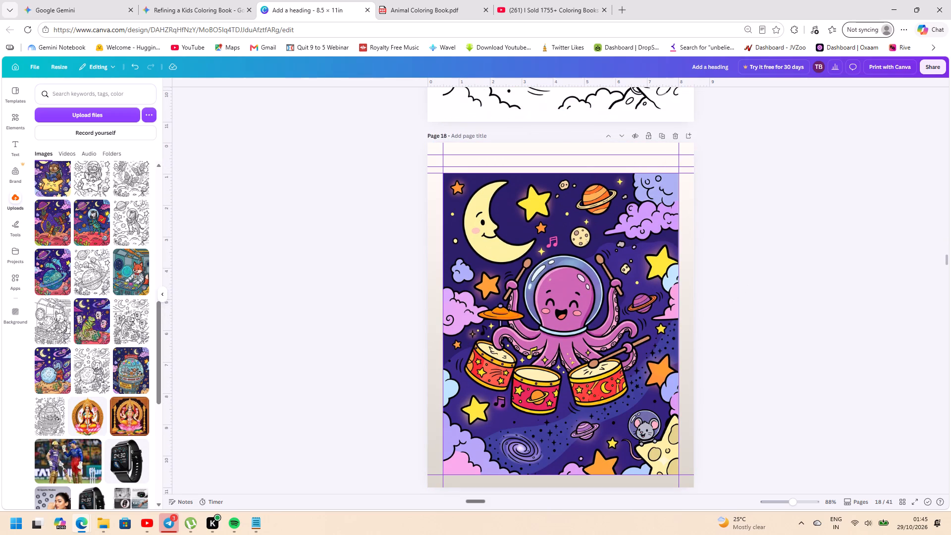
Move the octopus image so it aligns with page 18's top-left corner.
{"action": "left_click_drag", "start_coordinate": [586, 218], "coordinate": [571, 196]}
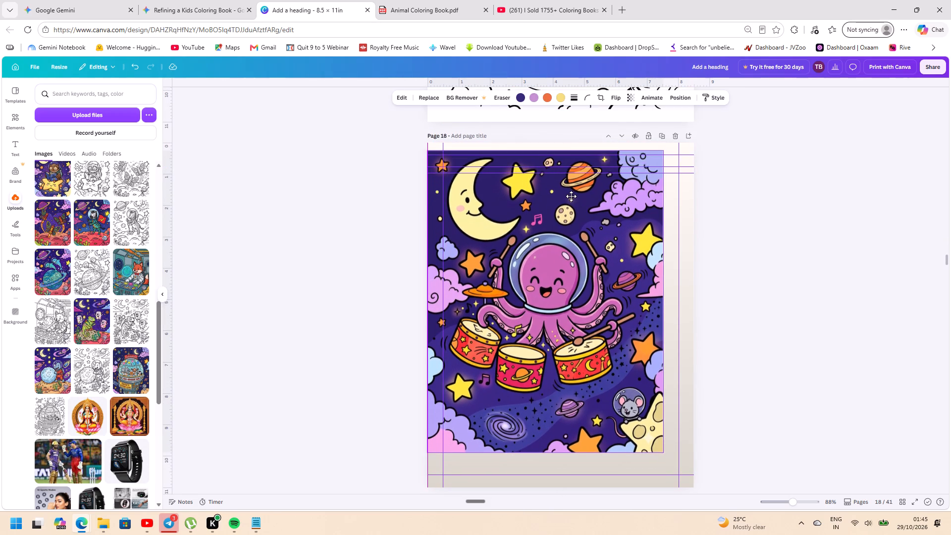
{"action": "left_click_drag", "start_coordinate": [571, 196], "coordinate": [571, 190]}
Enlarge the octopus image proportionally to page 18's full height, and narrow it to the page width, about 8.5 × 11 in.
{"action": "scroll", "coordinate": [751, 316], "scroll_direction": "down", "scroll_amount": 3}
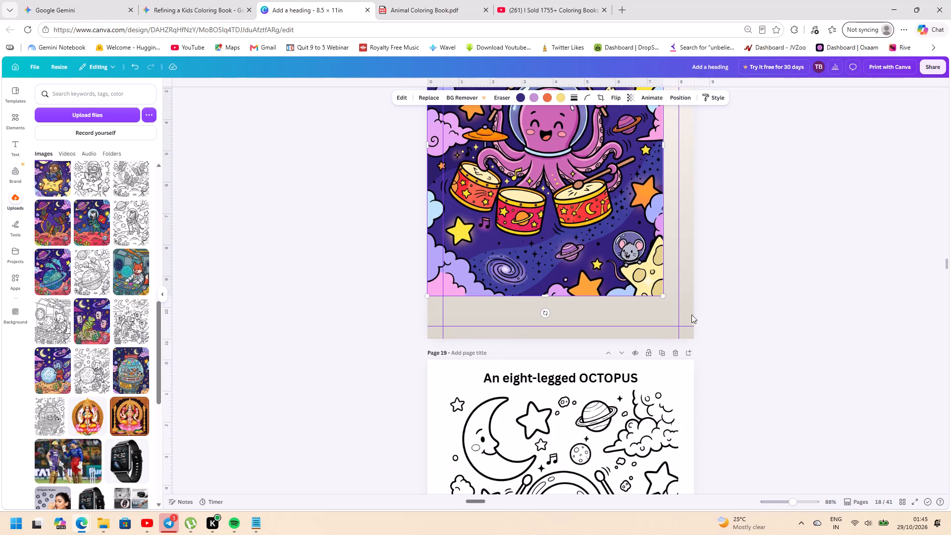
{"action": "left_click", "coordinate": [663, 293]}
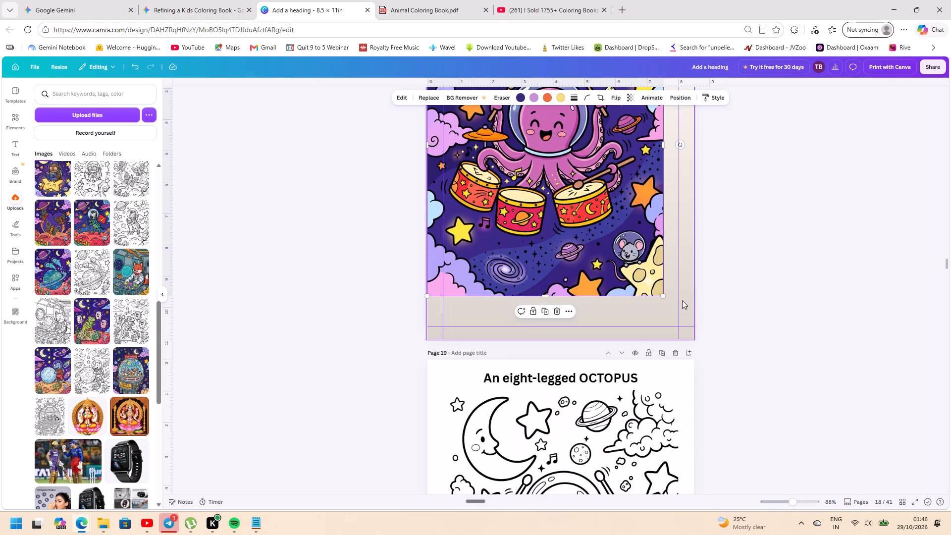
{"action": "left_click_drag", "start_coordinate": [662, 295], "coordinate": [691, 335]}
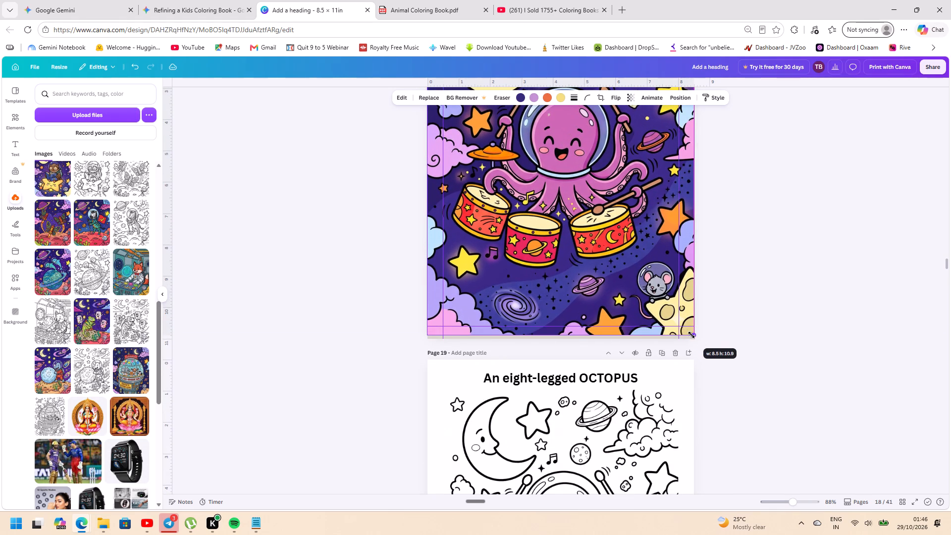
{"action": "left_click_drag", "start_coordinate": [691, 335], "coordinate": [694, 338]}
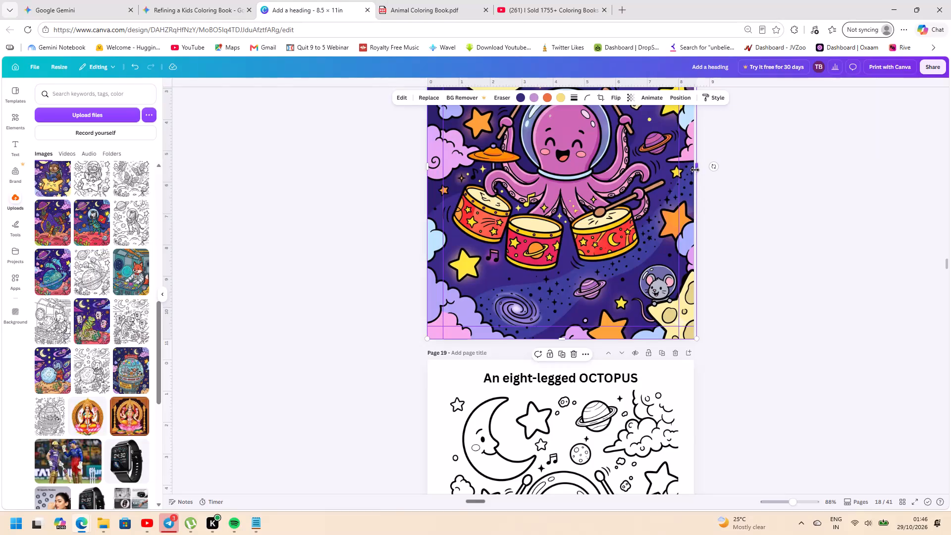
{"action": "left_click", "coordinate": [696, 168]}
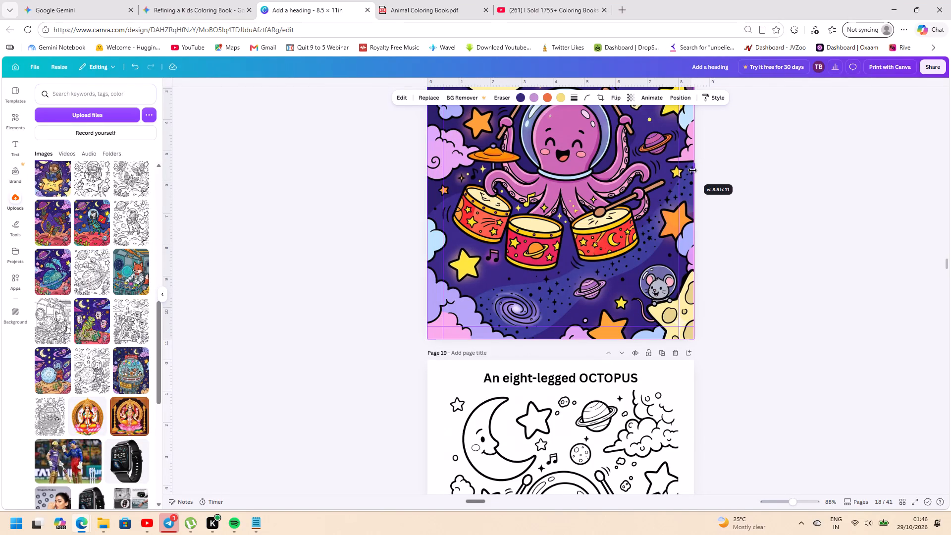
{"action": "left_click", "coordinate": [726, 203]}
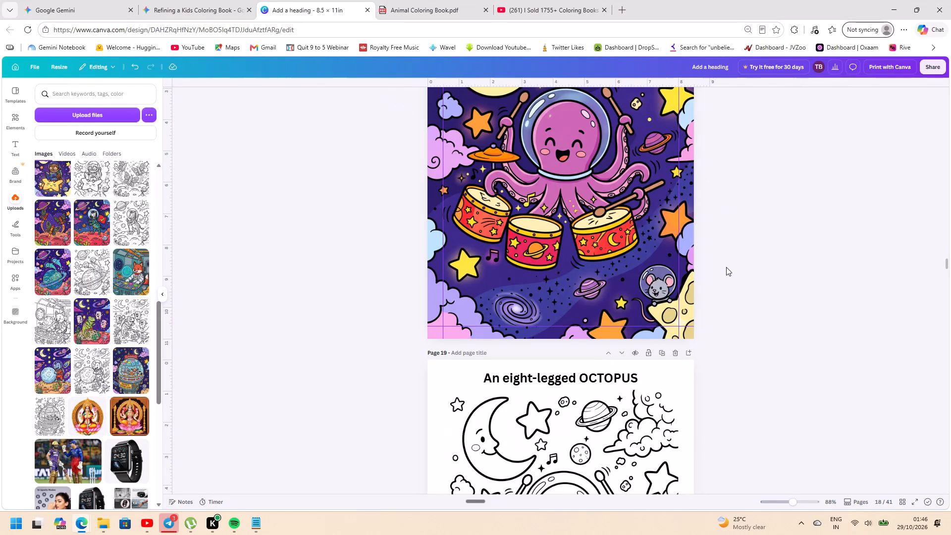
Delete the "The Great Lunar Hop" title from page 20.
{"action": "scroll", "coordinate": [726, 267], "scroll_direction": "down", "scroll_amount": 5}
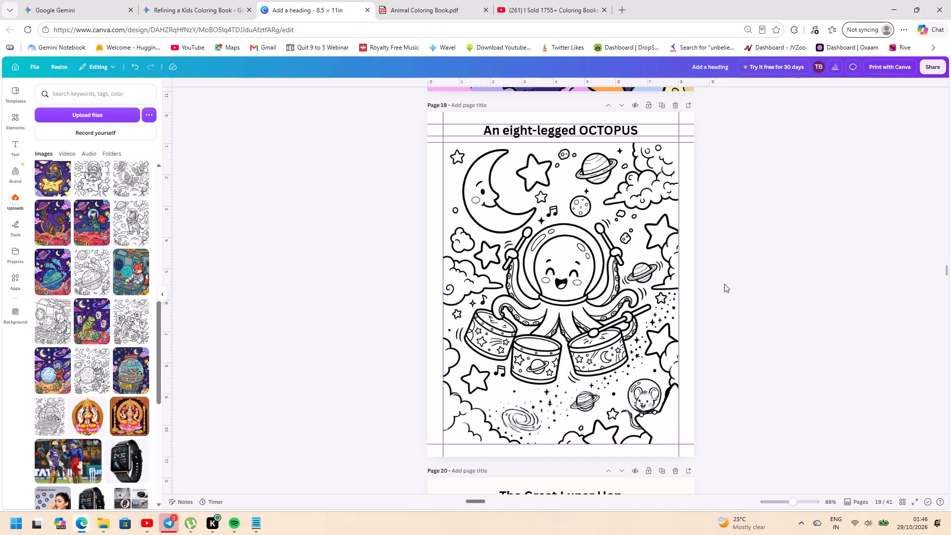
{"action": "scroll", "coordinate": [724, 284], "scroll_direction": "down", "scroll_amount": 7}
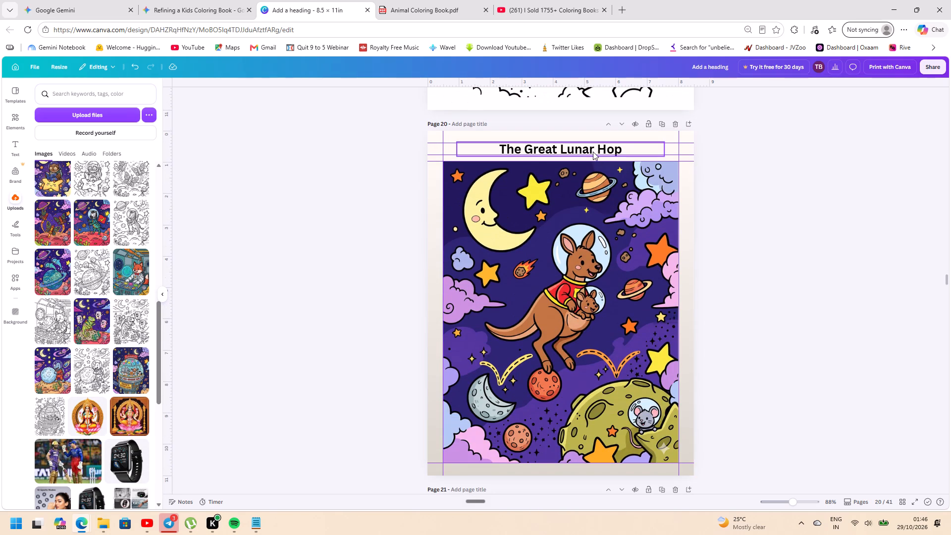
{"action": "left_click", "coordinate": [592, 152]}
{"action": "key", "text": "Delete"}
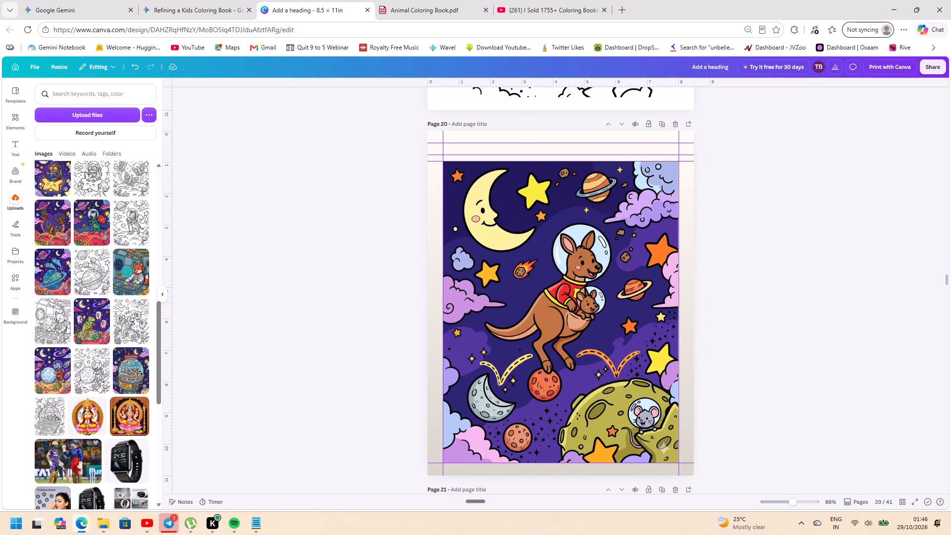
Move the kangaroo image so it aligns with page 20's top-left corner.
{"action": "left_click_drag", "start_coordinate": [588, 224], "coordinate": [572, 199]}
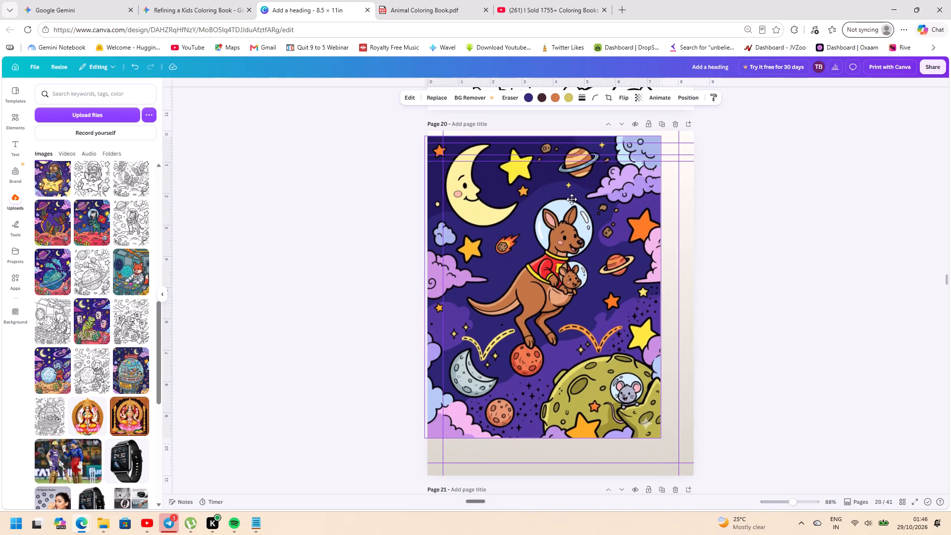
{"action": "left_click_drag", "start_coordinate": [572, 199], "coordinate": [574, 196]}
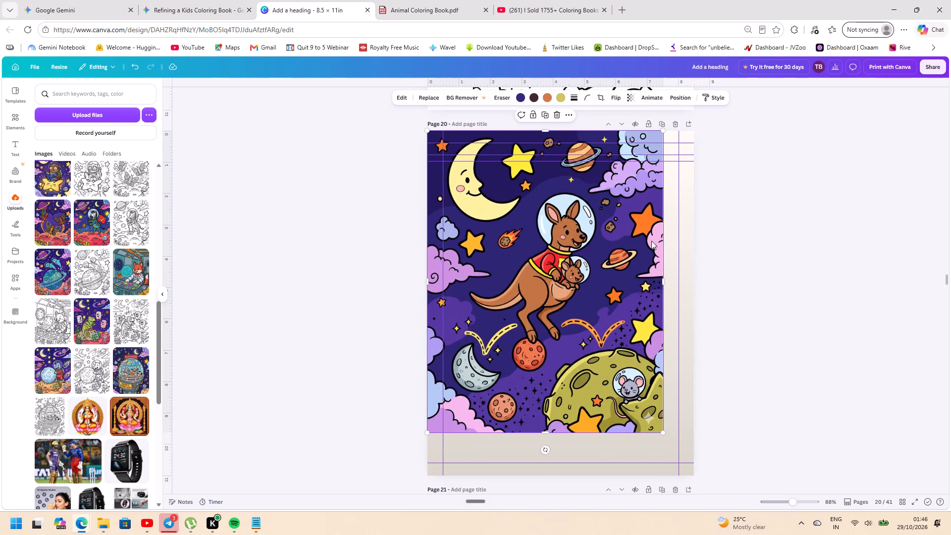
Set page 20's background colour to white.
{"action": "left_click", "coordinate": [688, 226]}
{"action": "left_click", "coordinate": [555, 95]}
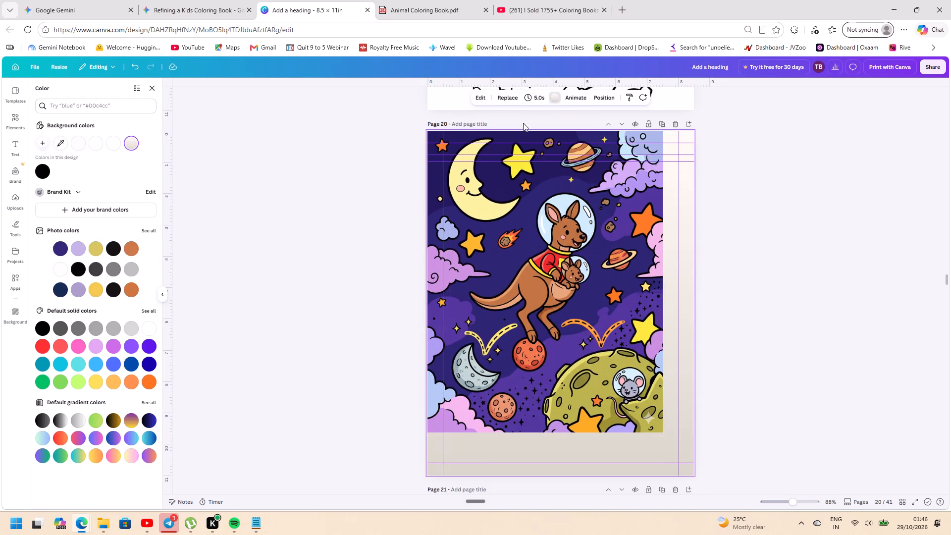
{"action": "left_click", "coordinate": [65, 265]}
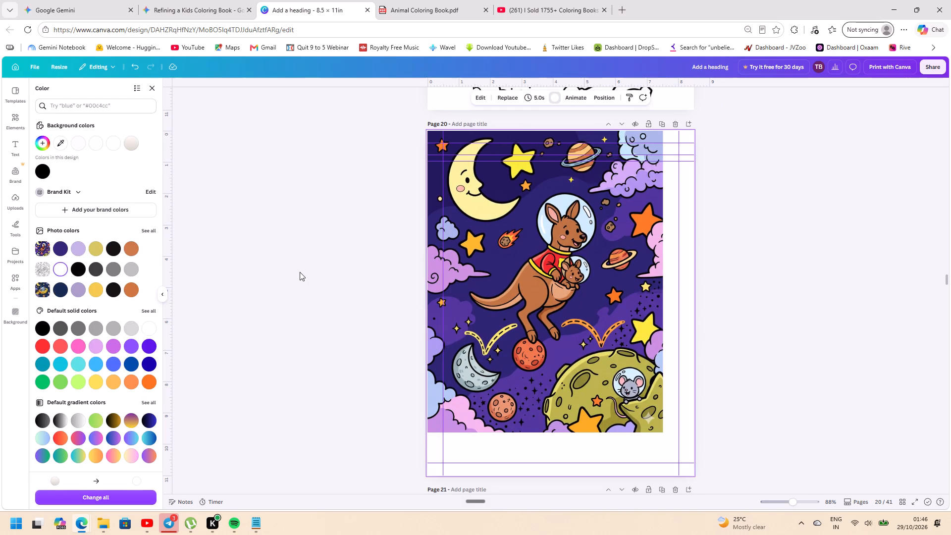
{"action": "left_click", "coordinate": [300, 272]}
Enlarge the kangaroo image proportionally to page 20's full height and fit it to the page width, about 8.5 × 11 in.
{"action": "left_click", "coordinate": [568, 384]}
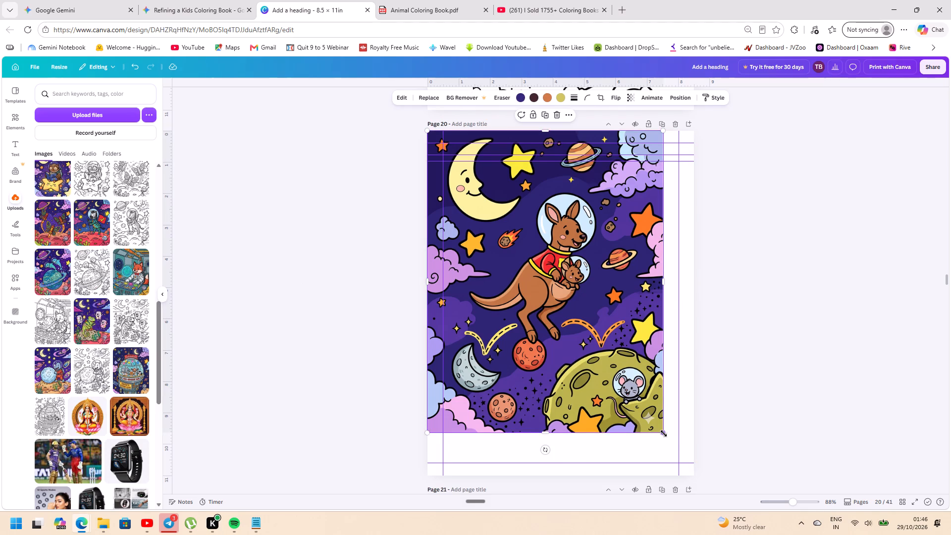
{"action": "left_click_drag", "start_coordinate": [664, 433], "coordinate": [692, 476]}
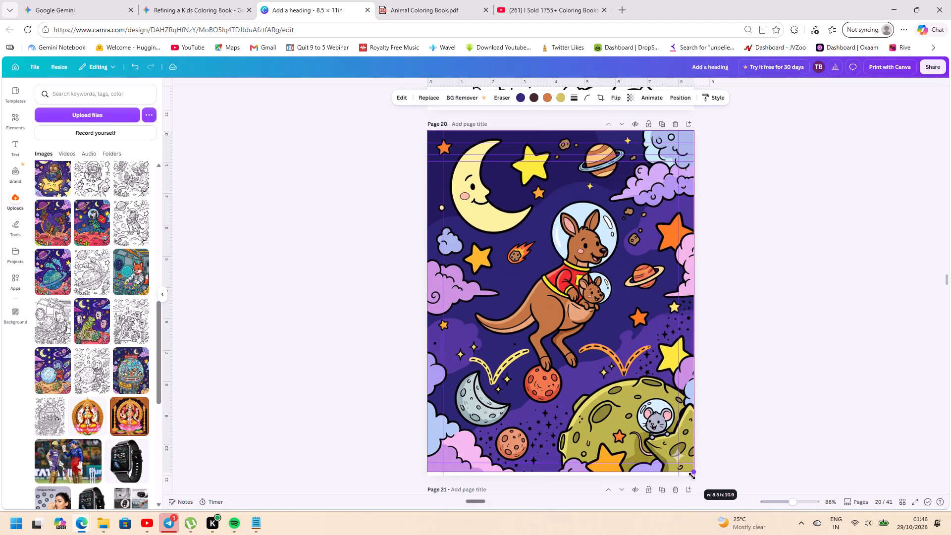
{"action": "left_click_drag", "start_coordinate": [692, 476], "coordinate": [693, 477]}
{"action": "left_click_drag", "start_coordinate": [695, 305], "coordinate": [688, 305]}
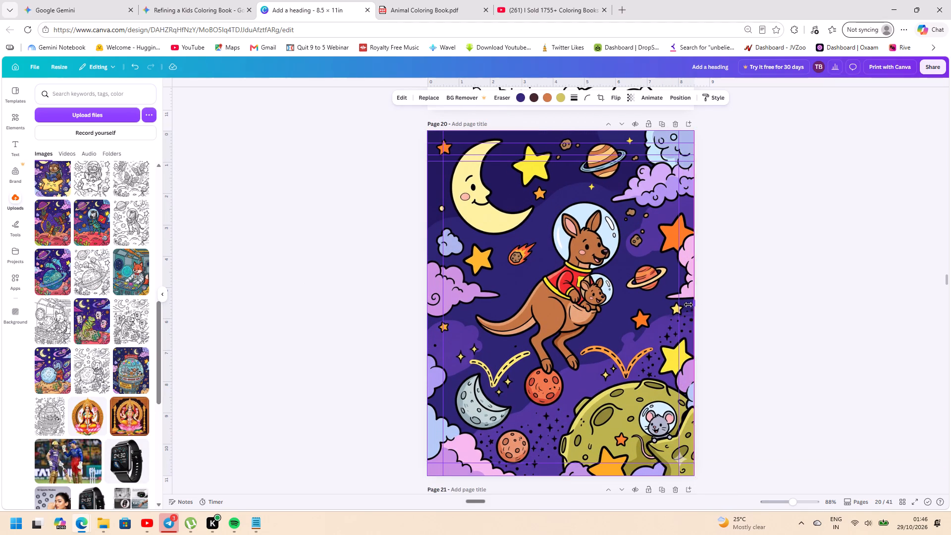
{"action": "left_click_drag", "start_coordinate": [688, 305], "coordinate": [690, 305]}
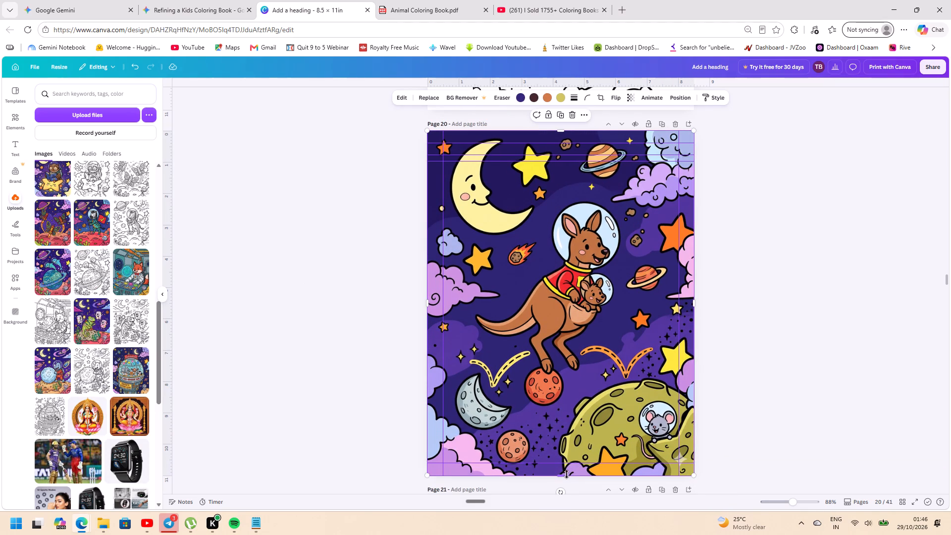
{"action": "left_click", "coordinate": [562, 475]}
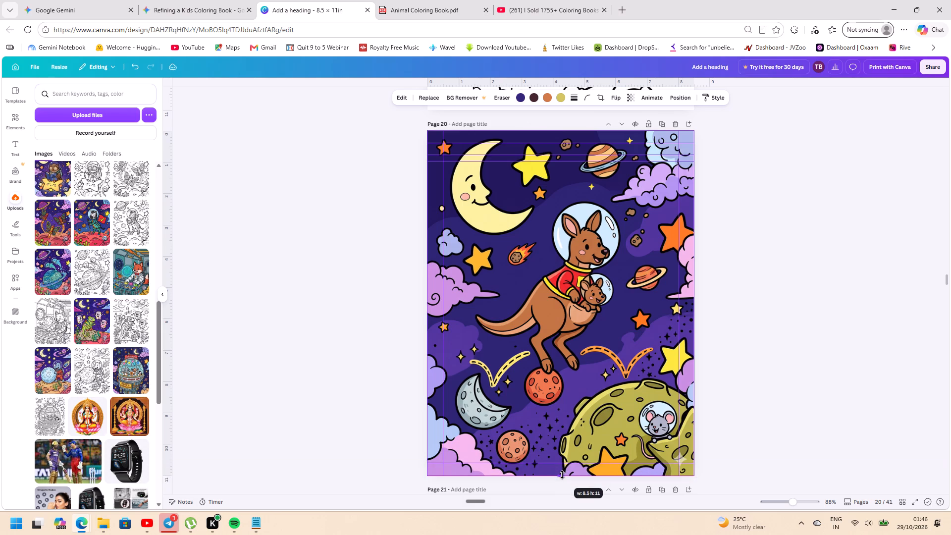
{"action": "left_click", "coordinate": [726, 383]}
Delete the "Shelly's Sweet Satellite" title from page 22.
{"action": "scroll", "coordinate": [734, 373], "scroll_direction": "down", "scroll_amount": 3}
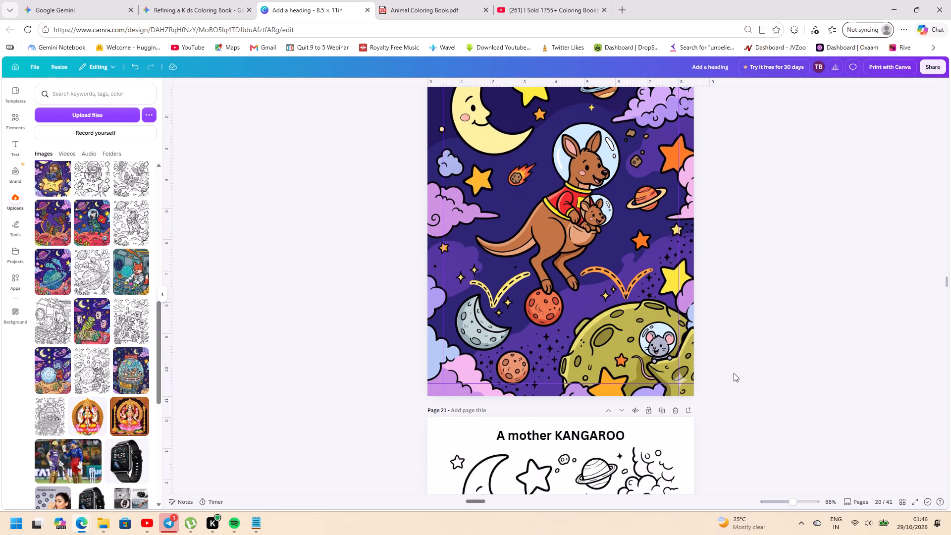
{"action": "scroll", "coordinate": [734, 373], "scroll_direction": "down", "scroll_amount": 5}
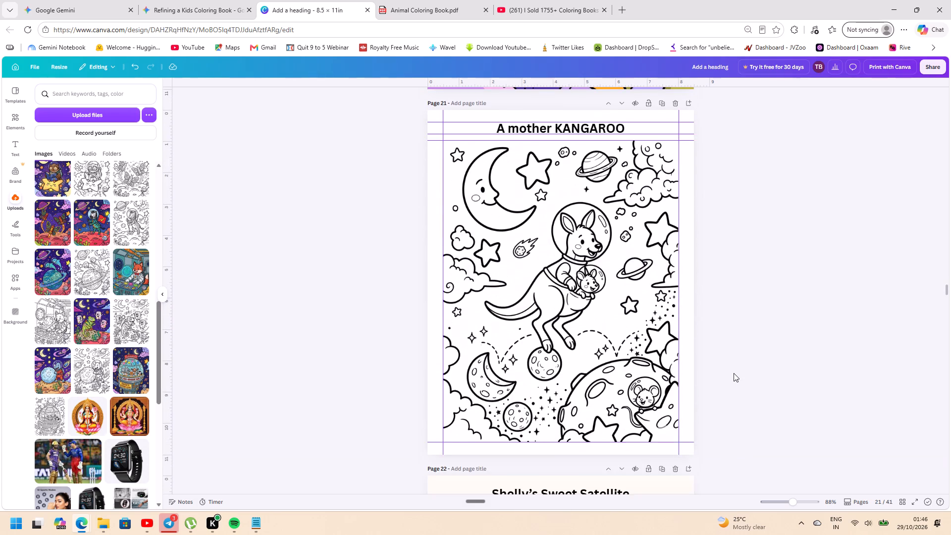
{"action": "scroll", "coordinate": [734, 373], "scroll_direction": "down", "scroll_amount": 4}
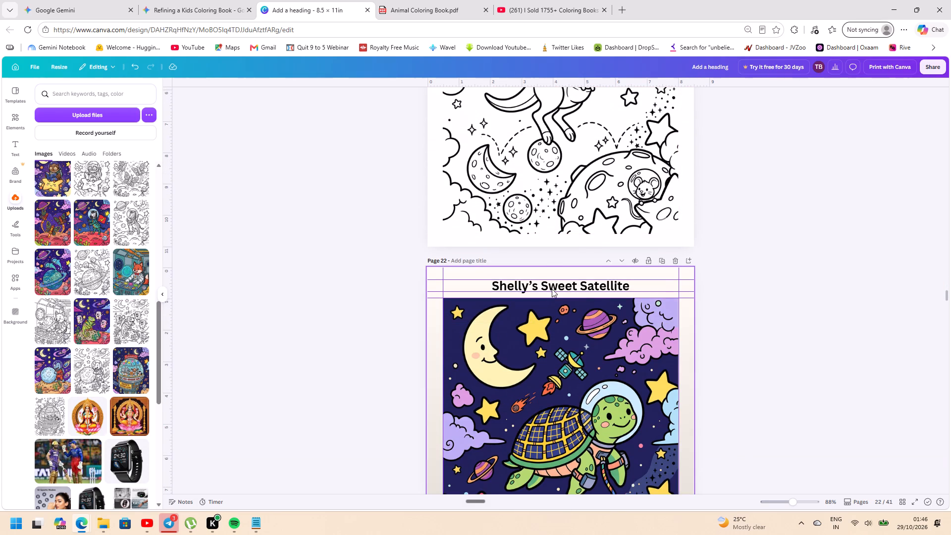
{"action": "left_click", "coordinate": [552, 289]}
{"action": "key", "text": "Delete"}
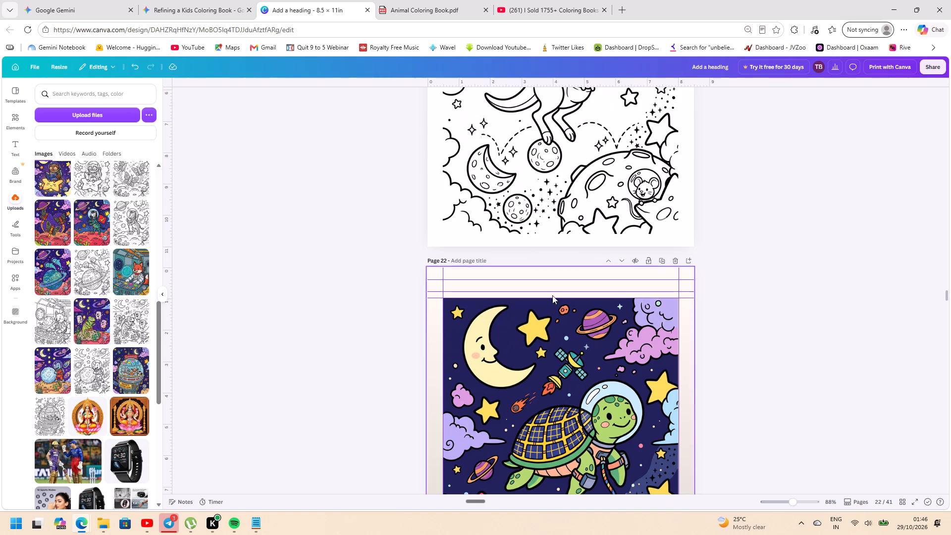
Move the sea turtle image so it aligns with page 22's top-left corner.
{"action": "left_click_drag", "start_coordinate": [549, 374], "coordinate": [532, 346]}
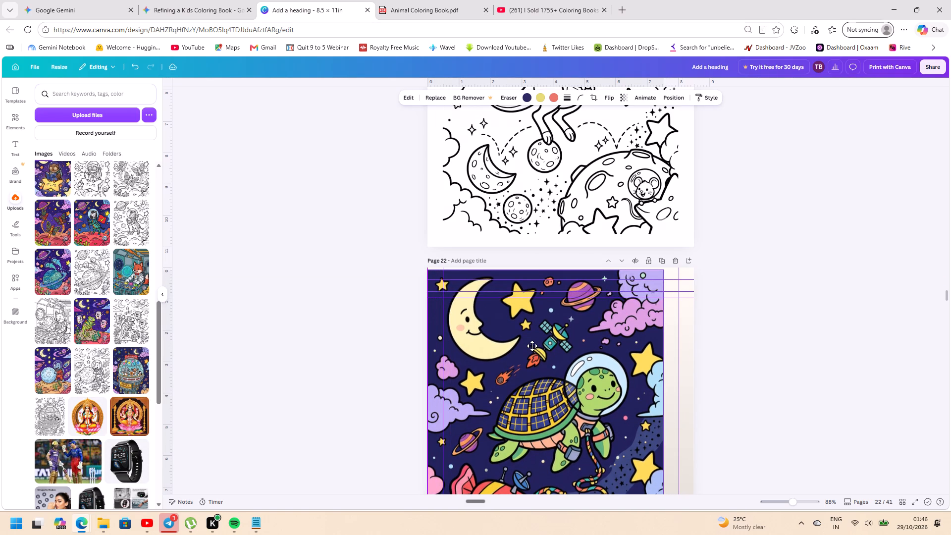
{"action": "left_click_drag", "start_coordinate": [532, 346], "coordinate": [532, 344]}
Enlarge the sea turtle image proportionally to page 22's full height, and narrow it to the page width, about 8.5 × 11 in.
{"action": "scroll", "coordinate": [349, 337], "scroll_direction": "down", "scroll_amount": 4}
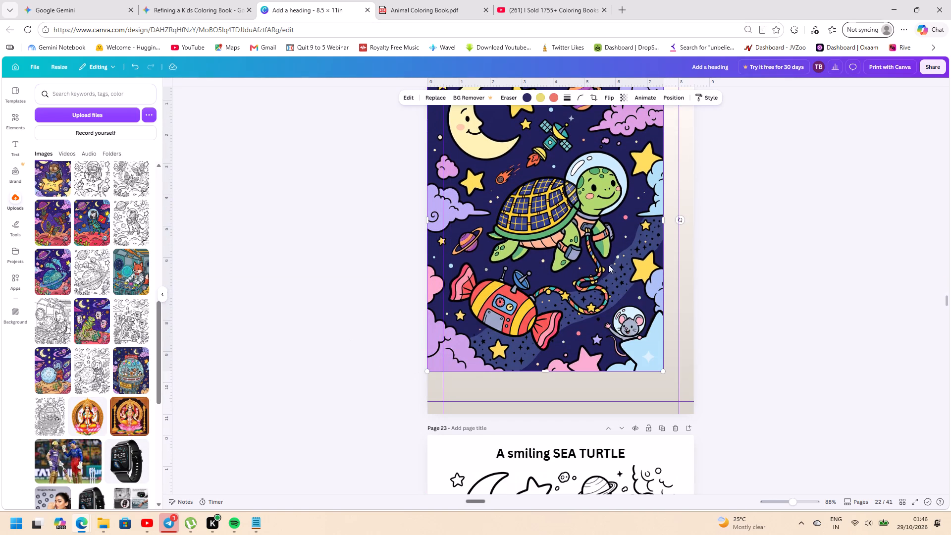
{"action": "left_click_drag", "start_coordinate": [664, 370], "coordinate": [681, 405]}
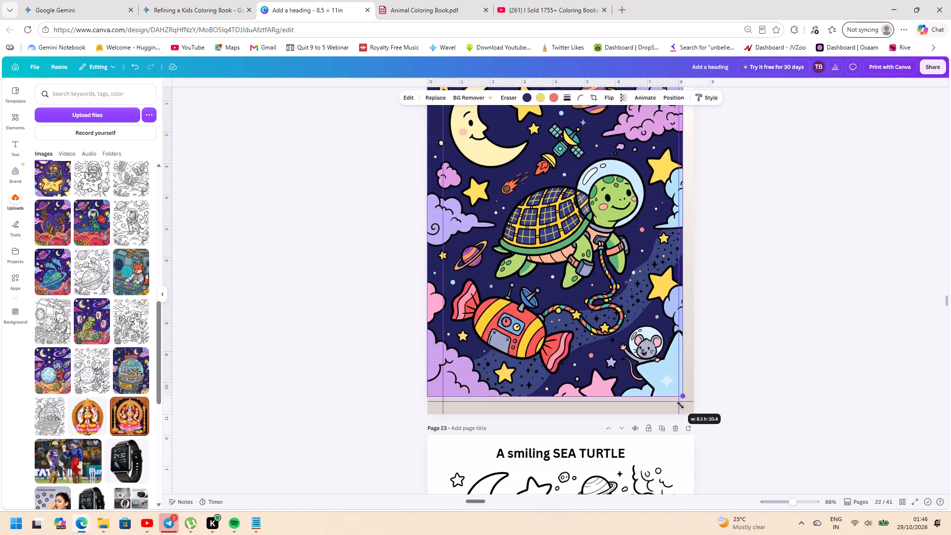
{"action": "left_click_drag", "start_coordinate": [681, 405], "coordinate": [690, 416]}
{"action": "left_click_drag", "start_coordinate": [695, 248], "coordinate": [690, 251]}
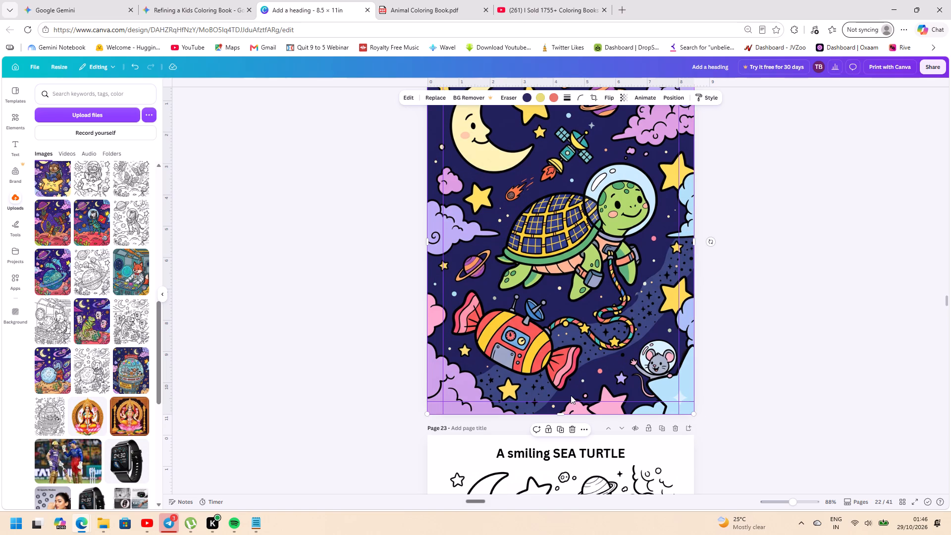
{"action": "left_click", "coordinate": [561, 413]}
{"action": "left_click", "coordinate": [692, 245]}
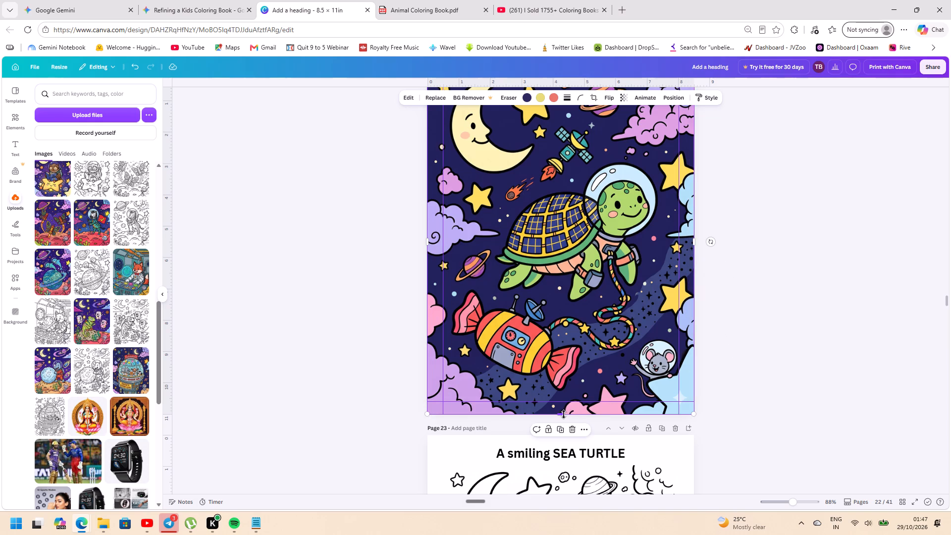
{"action": "left_click", "coordinate": [563, 414]}
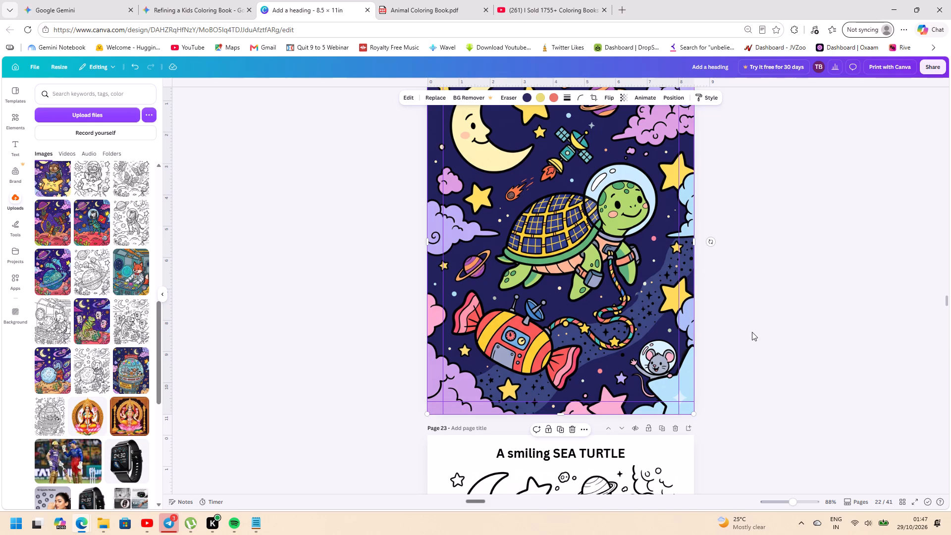
{"action": "left_click", "coordinate": [752, 332]}
{"action": "scroll", "coordinate": [741, 325], "scroll_direction": "up", "scroll_amount": 3}
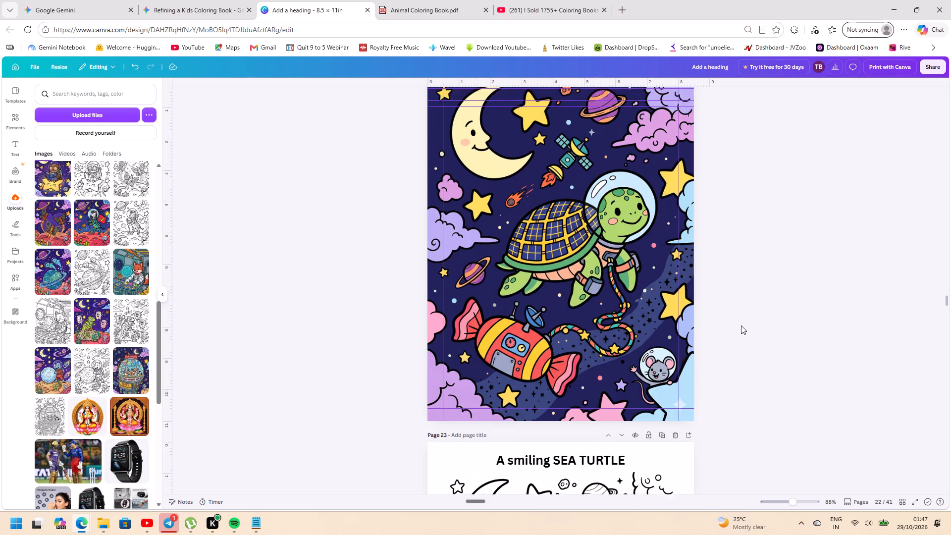
{"action": "scroll", "coordinate": [741, 325], "scroll_direction": "down", "scroll_amount": 3}
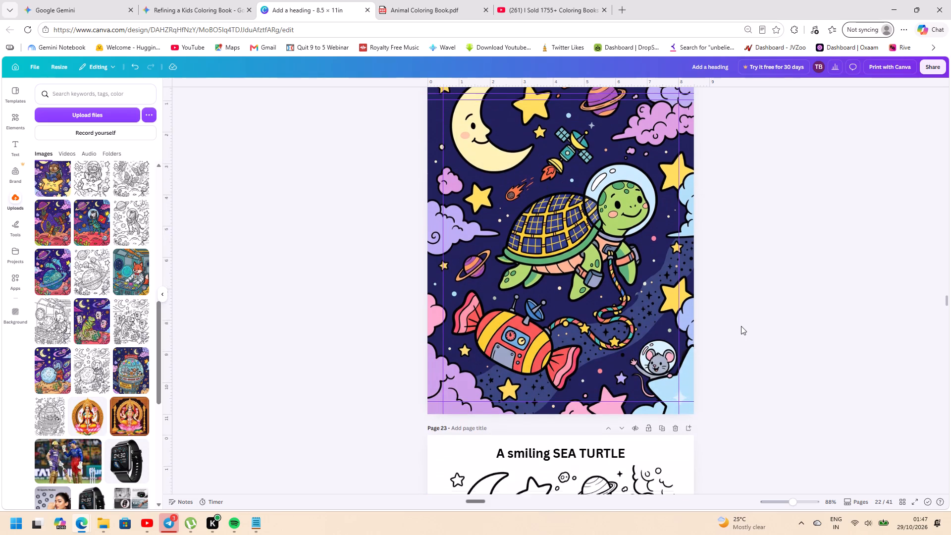
Delete the "The Stardust Peacock" title from page 24.
{"action": "scroll", "coordinate": [741, 326], "scroll_direction": "down", "scroll_amount": 4}
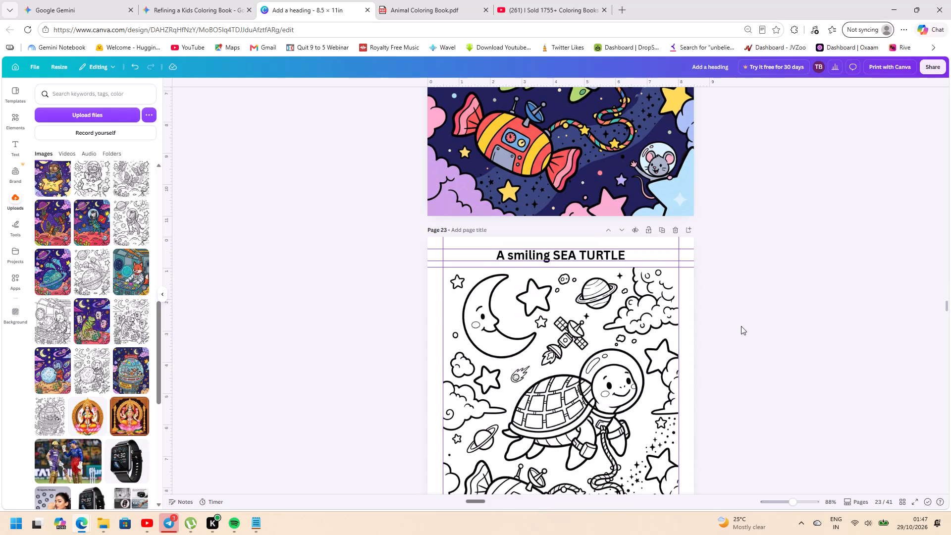
{"action": "scroll", "coordinate": [741, 326], "scroll_direction": "down", "scroll_amount": 1}
{"action": "left_click", "coordinate": [553, 207]}
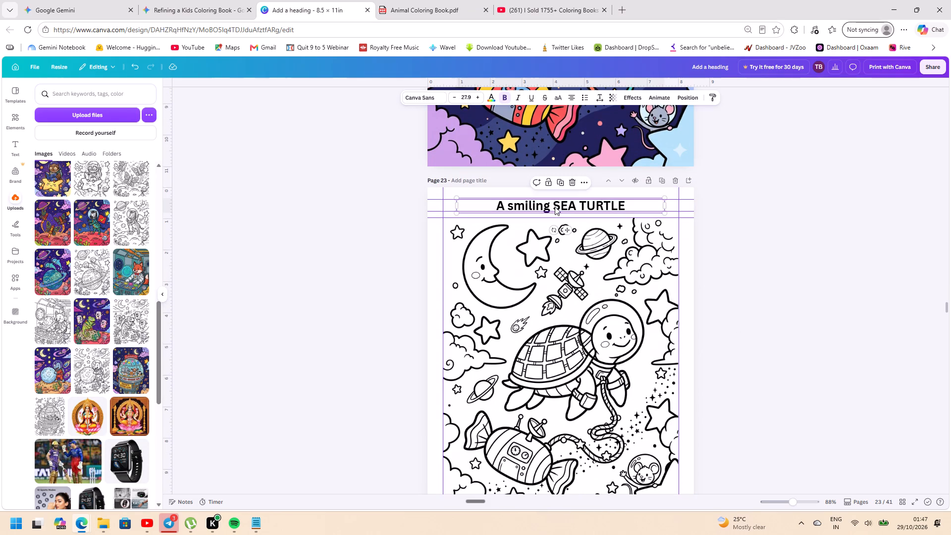
{"action": "left_click", "coordinate": [774, 321]}
{"action": "scroll", "coordinate": [775, 321], "scroll_direction": "down", "scroll_amount": 7}
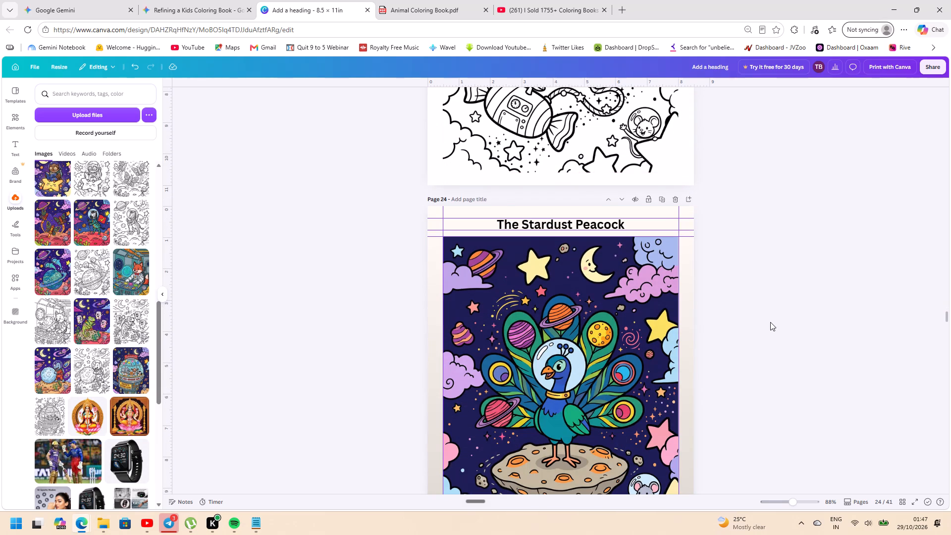
{"action": "left_click", "coordinate": [596, 228]}
{"action": "key", "text": "Delete"}
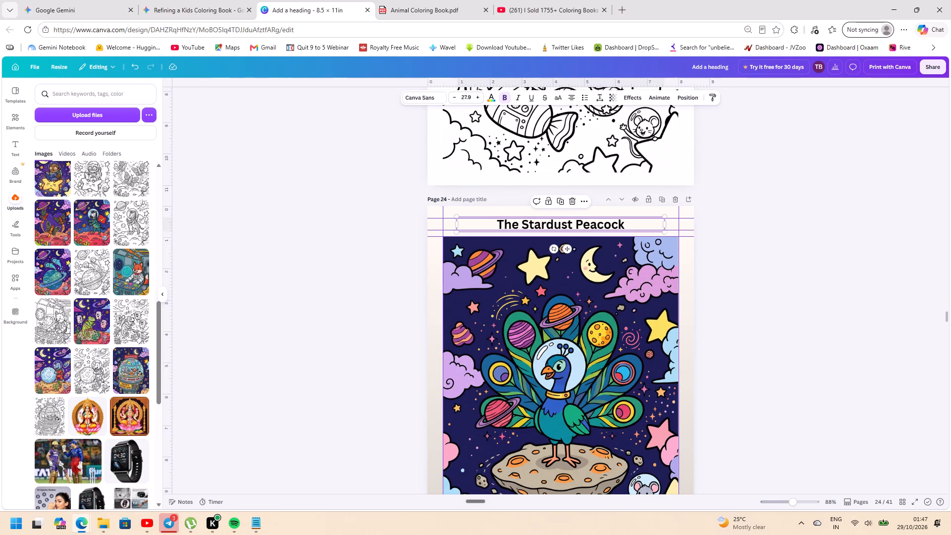
Move the peacock image so it aligns with page 24's top-left corner.
{"action": "left_click_drag", "start_coordinate": [589, 306], "coordinate": [572, 280]}
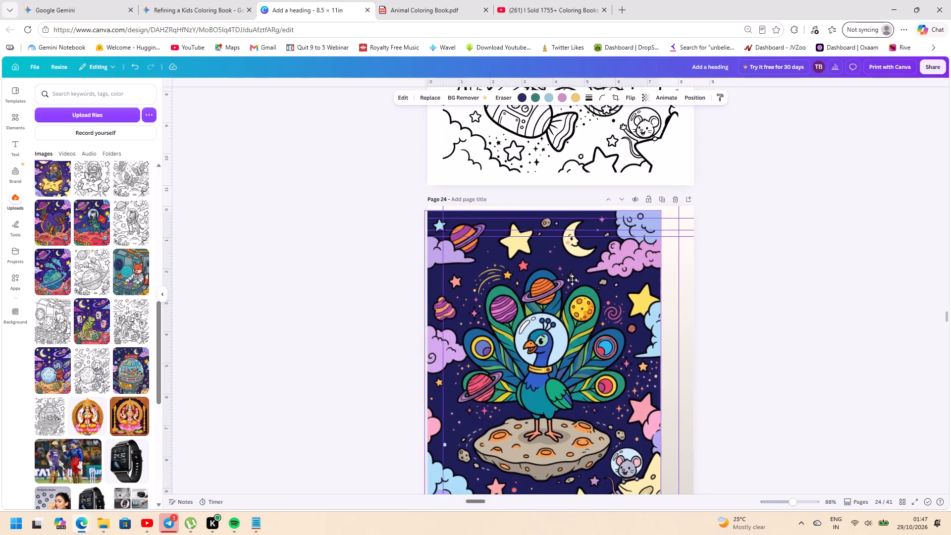
{"action": "left_click_drag", "start_coordinate": [572, 280], "coordinate": [574, 277]}
Enlarge the peacock image proportionally to page 24's full 11 in height, and narrow it to the page width, about 8.5 in.
{"action": "scroll", "coordinate": [690, 359], "scroll_direction": "down", "scroll_amount": 4}
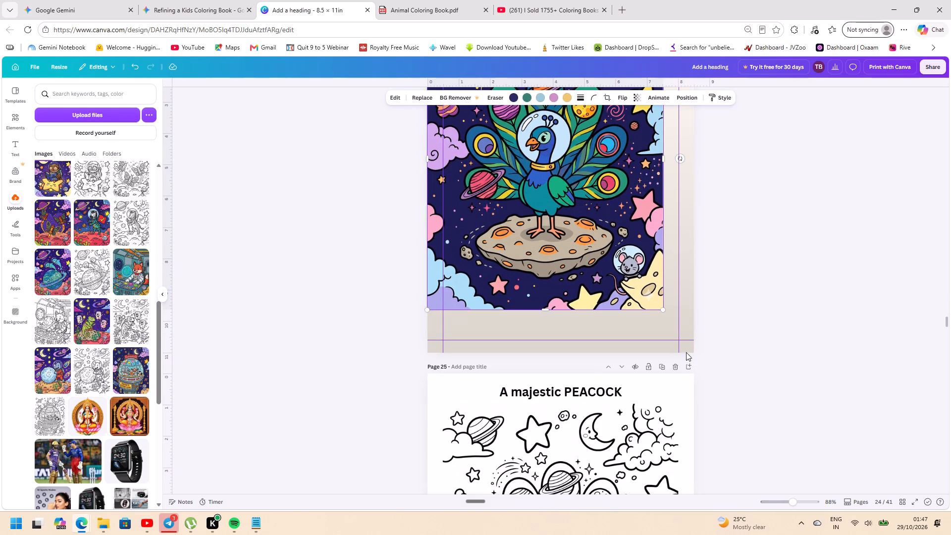
{"action": "left_click_drag", "start_coordinate": [660, 308], "coordinate": [684, 357]}
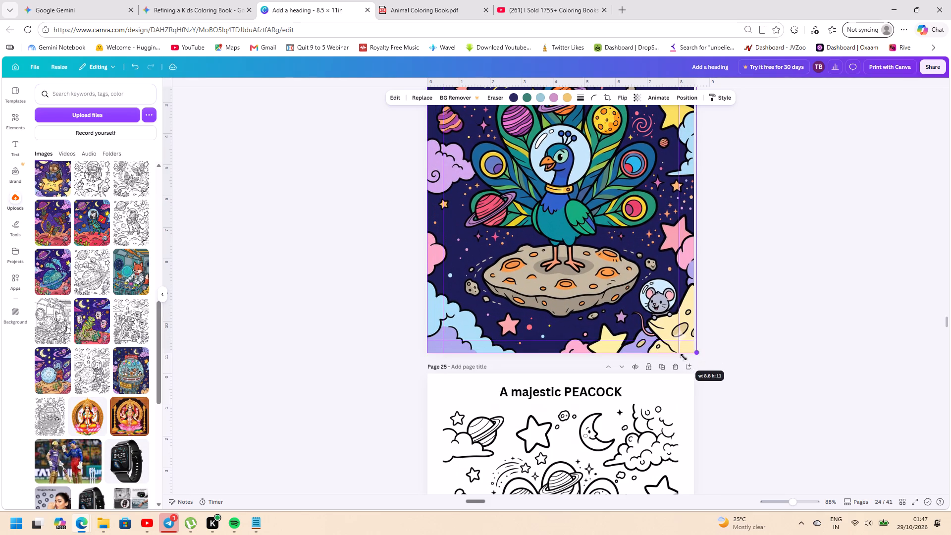
{"action": "left_click_drag", "start_coordinate": [684, 357], "coordinate": [684, 358]}
{"action": "scroll", "coordinate": [782, 288], "scroll_direction": "up", "scroll_amount": 1}
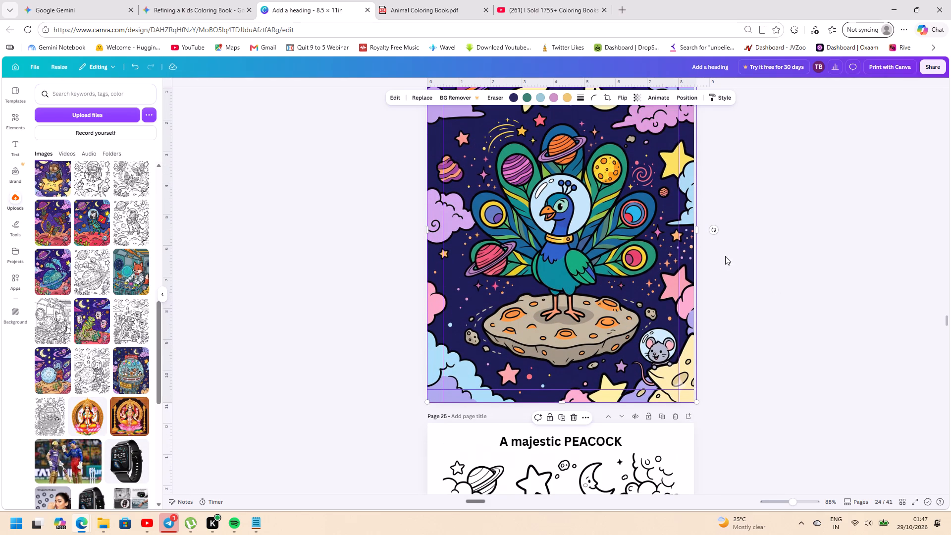
{"action": "left_click_drag", "start_coordinate": [697, 228], "coordinate": [692, 229]}
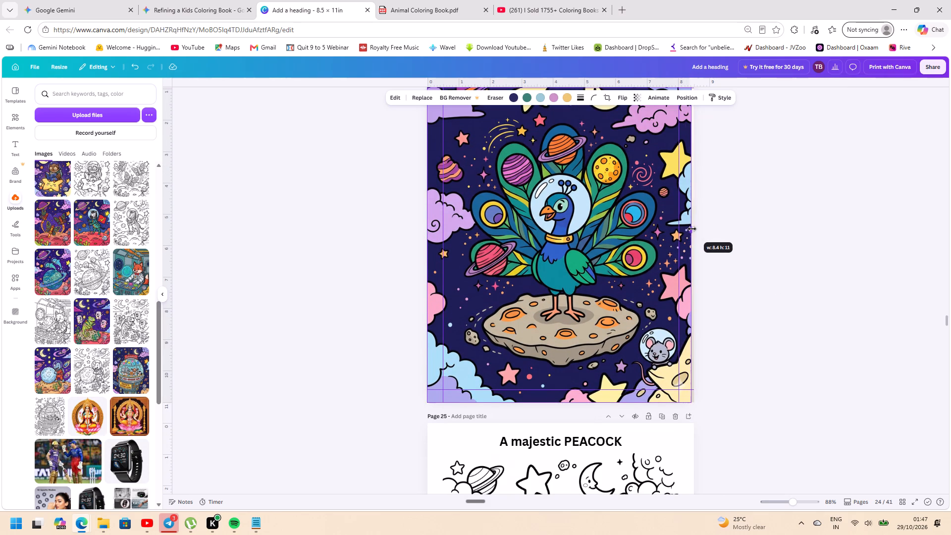
{"action": "left_click_drag", "start_coordinate": [692, 229], "coordinate": [693, 229]}
{"action": "left_click", "coordinate": [755, 264]}
Delete the "Professor Hoot's Night Sky" title from page 26.
{"action": "scroll", "coordinate": [754, 281], "scroll_direction": "down", "scroll_amount": 11}
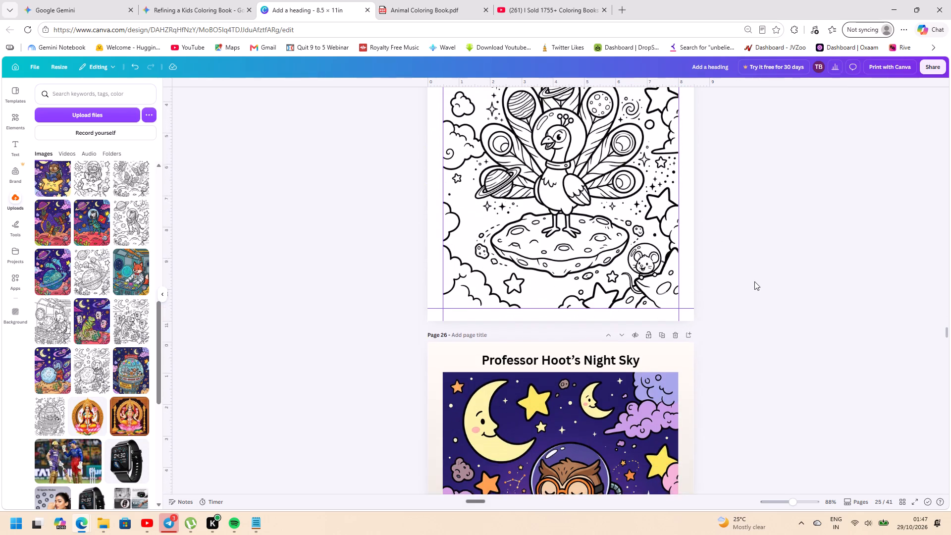
{"action": "scroll", "coordinate": [754, 281], "scroll_direction": "down", "scroll_amount": 2}
{"action": "left_click", "coordinate": [565, 168]}
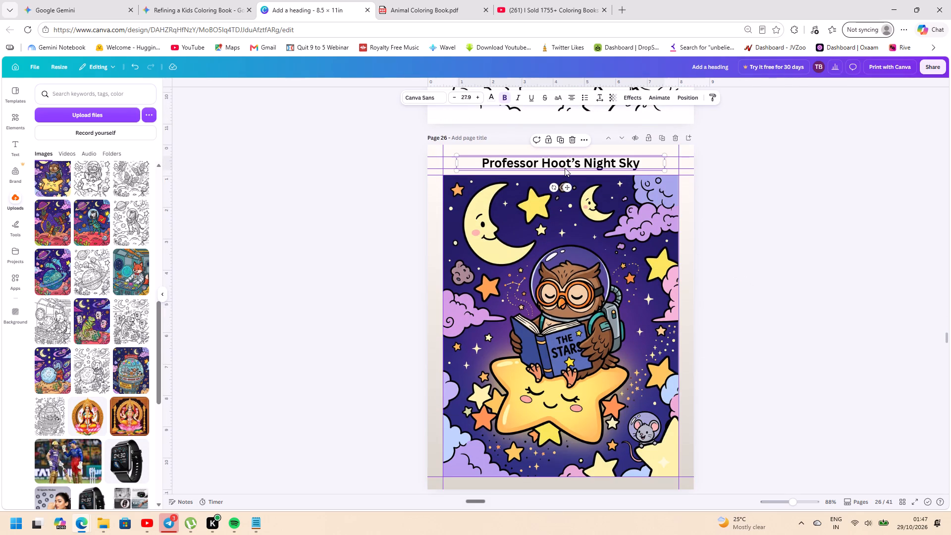
{"action": "key", "text": "Delete"}
Move the owl image so it aligns with page 26's top-left corner.
{"action": "left_click_drag", "start_coordinate": [566, 218], "coordinate": [551, 200]}
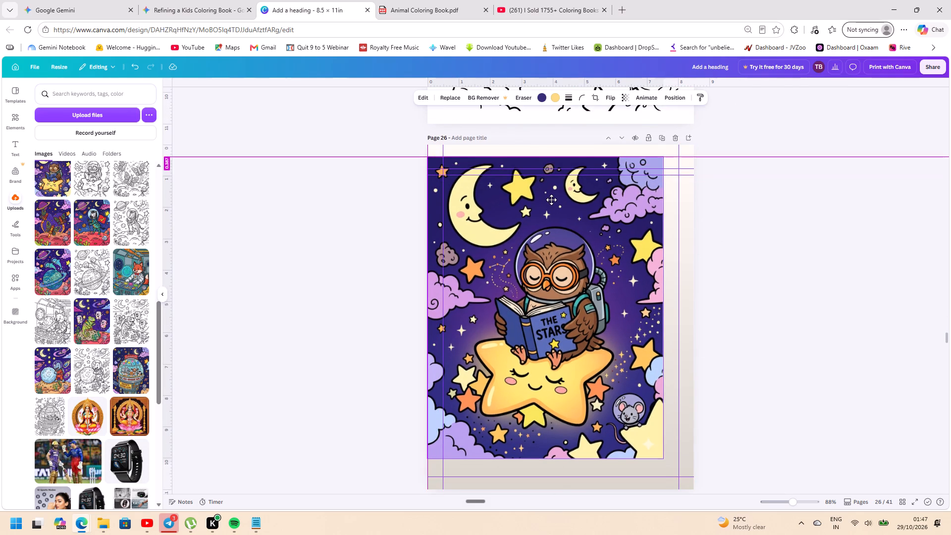
{"action": "left_click_drag", "start_coordinate": [551, 200], "coordinate": [550, 190]}
Enlarge the owl image proportionally to page 26's full 11 in height, and narrow it to the page width, about 8.5 in.
{"action": "scroll", "coordinate": [739, 304], "scroll_direction": "down", "scroll_amount": 2}
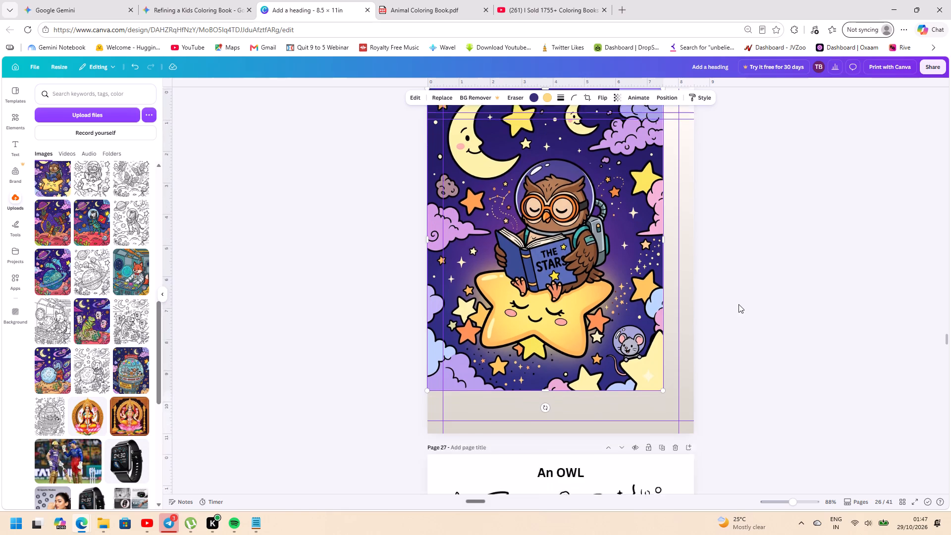
{"action": "scroll", "coordinate": [739, 304], "scroll_direction": "down", "scroll_amount": 2}
{"action": "left_click", "coordinate": [659, 247]}
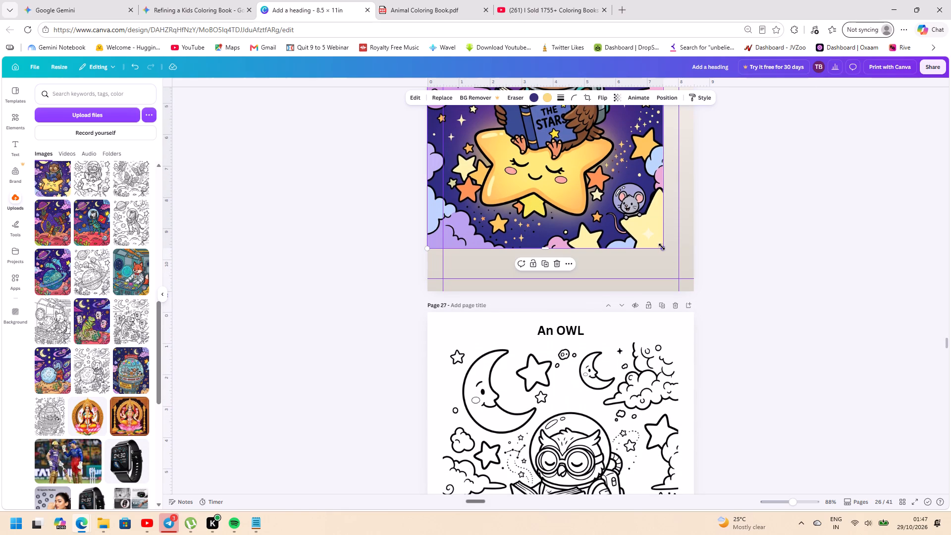
{"action": "left_click_drag", "start_coordinate": [662, 247], "coordinate": [689, 295]}
{"action": "scroll", "coordinate": [746, 286], "scroll_direction": "up", "scroll_amount": 2}
{"action": "left_click_drag", "start_coordinate": [696, 221], "coordinate": [690, 221]}
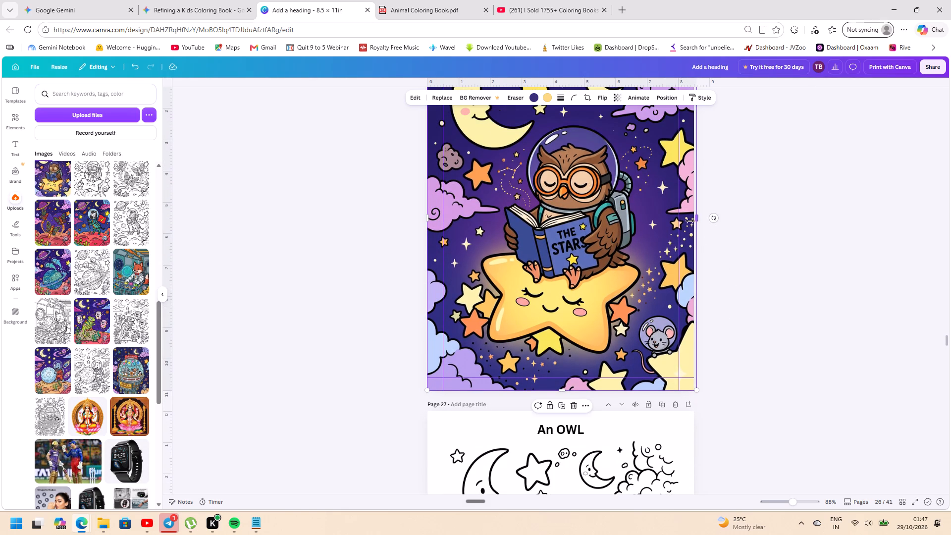
{"action": "left_click_drag", "start_coordinate": [690, 221], "coordinate": [691, 220]}
{"action": "left_click", "coordinate": [746, 283]}
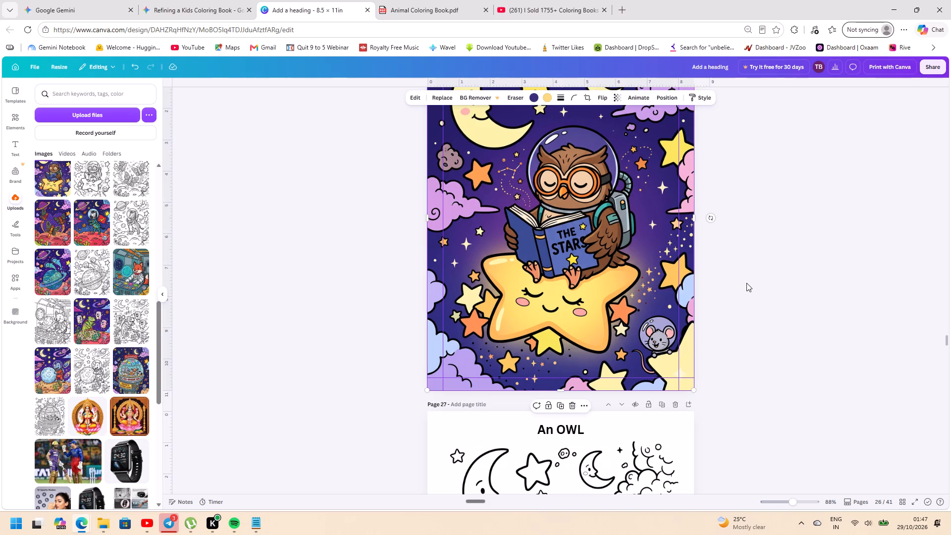
Delete the "Winged Rocket Fleet" title from page 28.
{"action": "scroll", "coordinate": [746, 312], "scroll_direction": "down", "scroll_amount": 10}
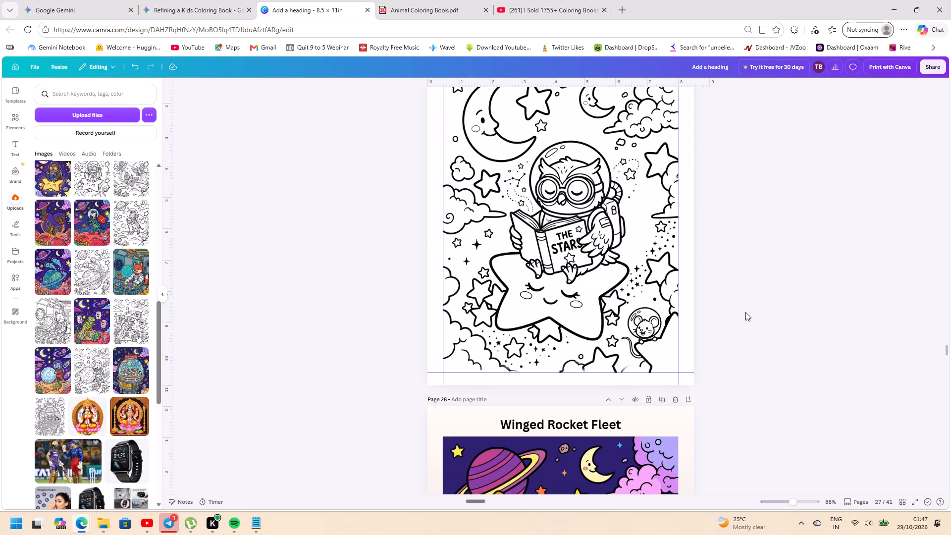
{"action": "scroll", "coordinate": [745, 312], "scroll_direction": "down", "scroll_amount": 3}
{"action": "left_click", "coordinate": [559, 153]}
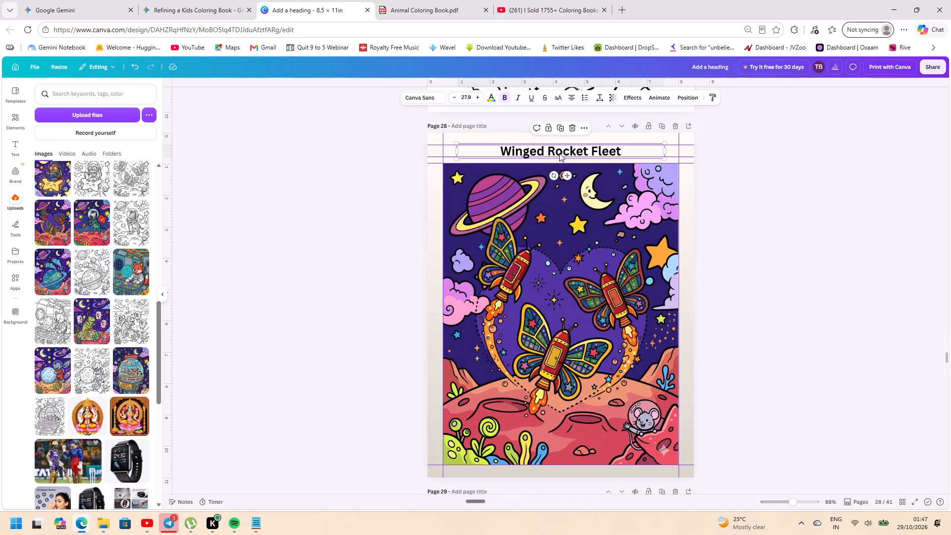
{"action": "key", "text": "Delete"}
Move the butterfly rocket image so it aligns with page 28's top-left corner.
{"action": "left_click_drag", "start_coordinate": [569, 234], "coordinate": [553, 214]}
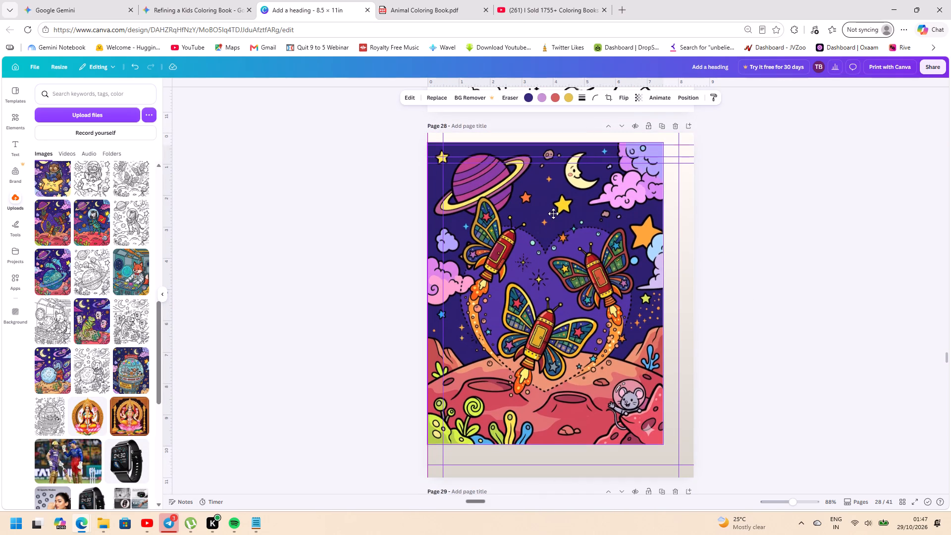
{"action": "left_click_drag", "start_coordinate": [553, 214], "coordinate": [552, 204]}
Enlarge the butterfly rocket image proportionally to page 28's full 11 in height, and narrow it to the page width, about 8.5 in.
{"action": "scroll", "coordinate": [748, 367], "scroll_direction": "down", "scroll_amount": 3}
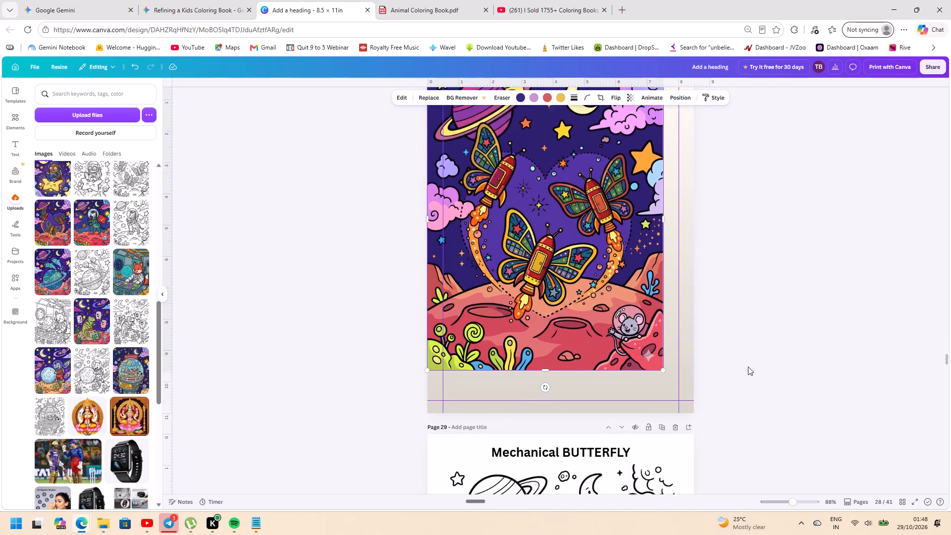
{"action": "left_click_drag", "start_coordinate": [663, 284], "coordinate": [684, 324]}
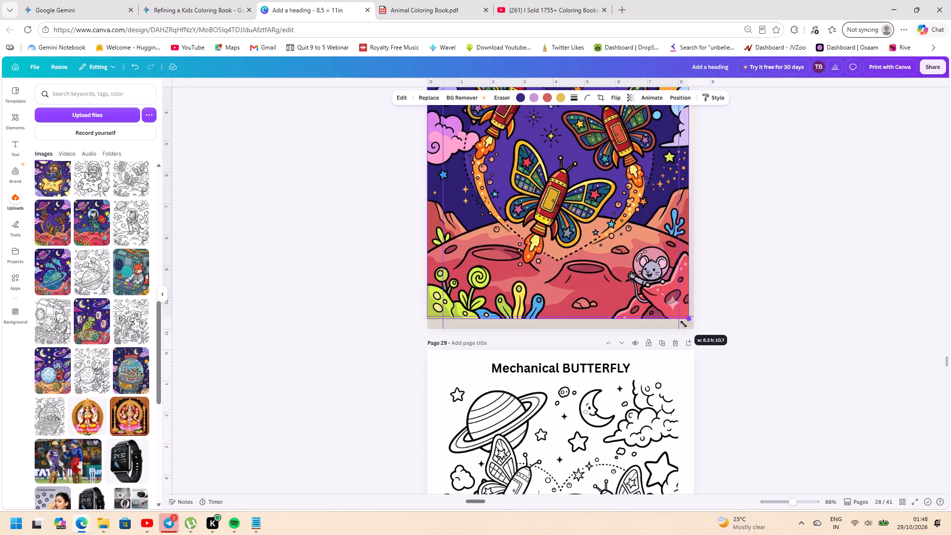
{"action": "left_click_drag", "start_coordinate": [684, 324], "coordinate": [687, 331]}
{"action": "scroll", "coordinate": [751, 323], "scroll_direction": "up", "scroll_amount": 1}
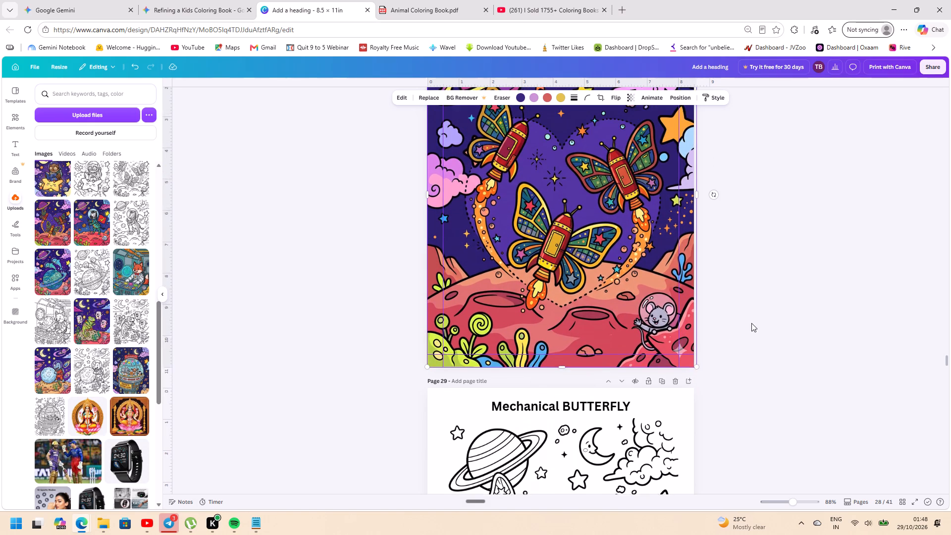
{"action": "left_click", "coordinate": [696, 207]}
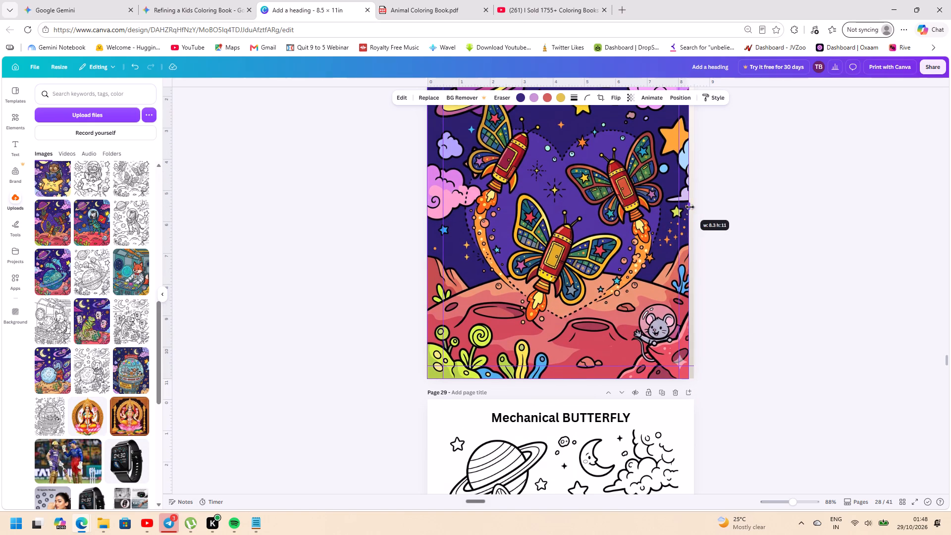
{"action": "left_click", "coordinate": [740, 301]}
Delete the "Ziggy Plants the Colors" title from page 30.
{"action": "scroll", "coordinate": [740, 336], "scroll_direction": "down", "scroll_amount": 4}
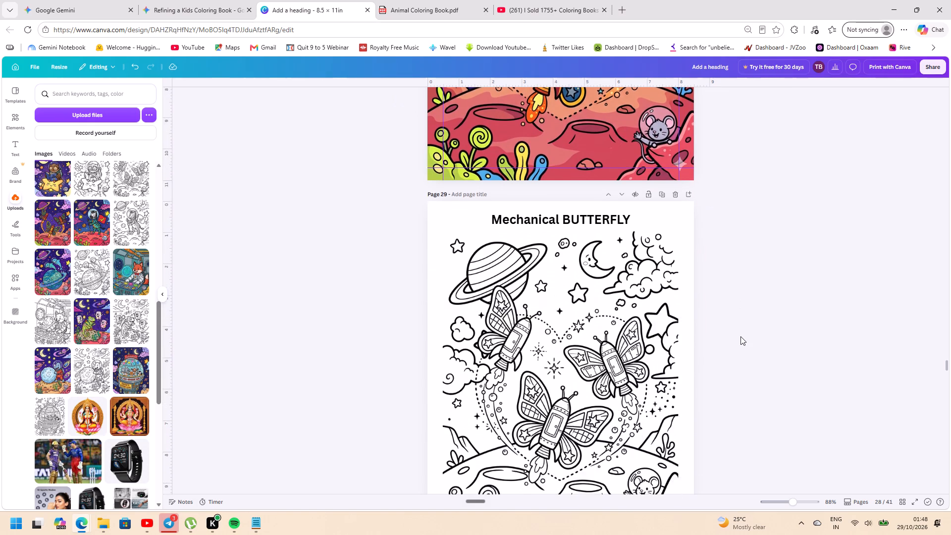
{"action": "scroll", "coordinate": [740, 336], "scroll_direction": "down", "scroll_amount": 7}
{"action": "left_click", "coordinate": [596, 241]}
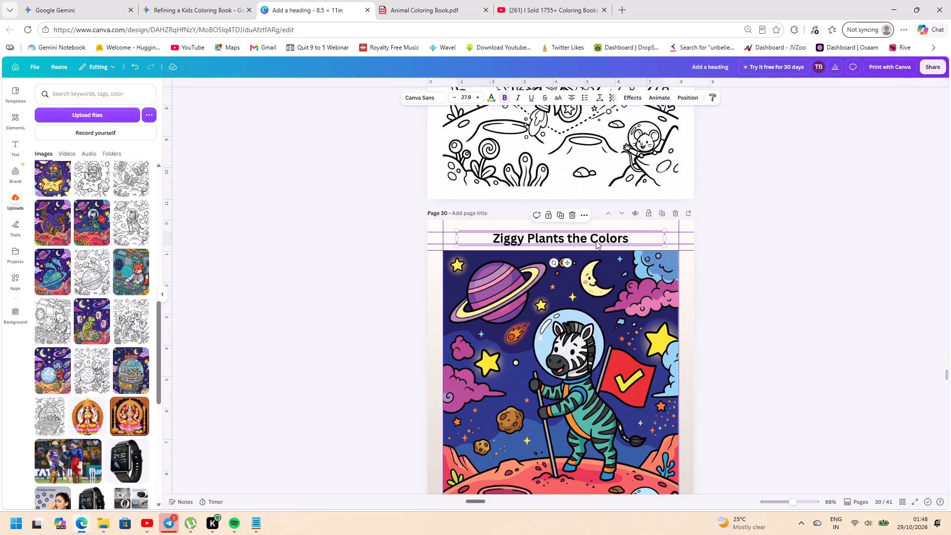
{"action": "key", "text": "Delete"}
Move the zebra image so it aligns with page 30's top-left corner.
{"action": "left_click_drag", "start_coordinate": [593, 300], "coordinate": [578, 288]}
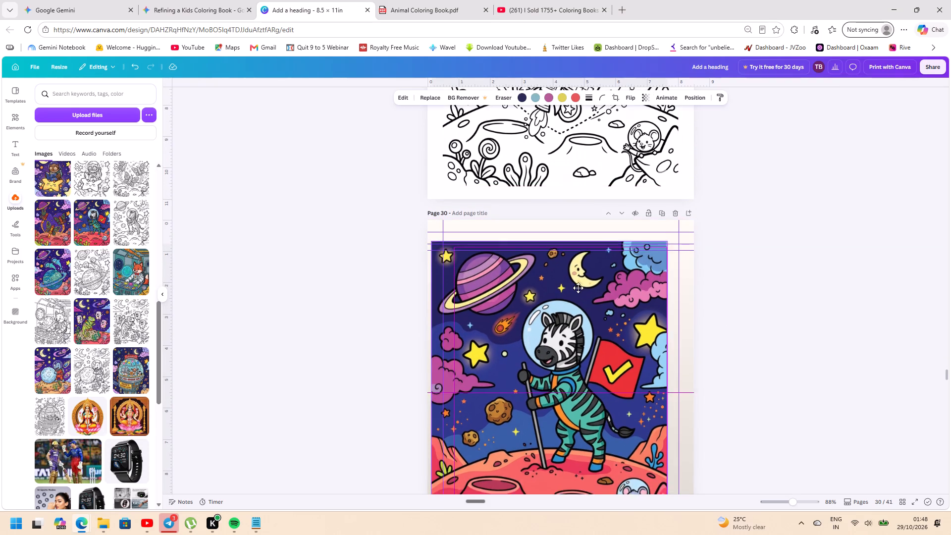
{"action": "left_click_drag", "start_coordinate": [578, 288], "coordinate": [578, 269]}
{"action": "left_click", "coordinate": [328, 315]}
Enlarge the zebra image proportionally to page 30's full height, and fit its side and bottom edges to the 8.5 × 11 in page.
{"action": "scroll", "coordinate": [327, 318], "scroll_direction": "down", "scroll_amount": 4}
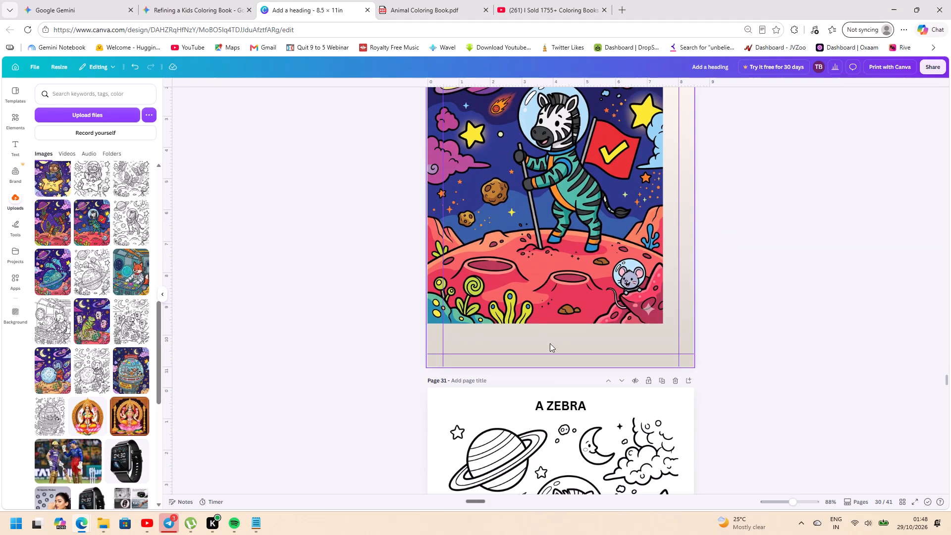
{"action": "left_click", "coordinate": [575, 279]}
{"action": "left_click_drag", "start_coordinate": [663, 322], "coordinate": [687, 368]}
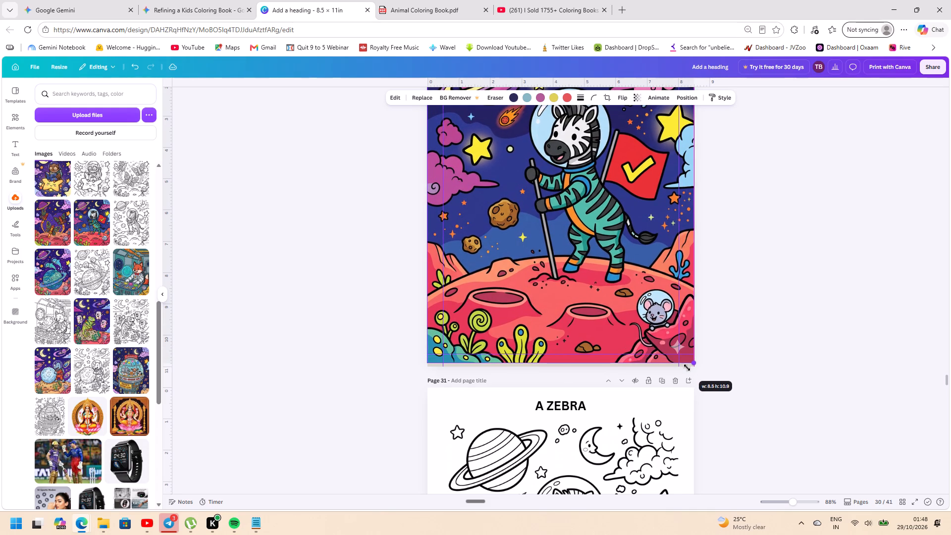
{"action": "left_click_drag", "start_coordinate": [687, 368], "coordinate": [691, 369]}
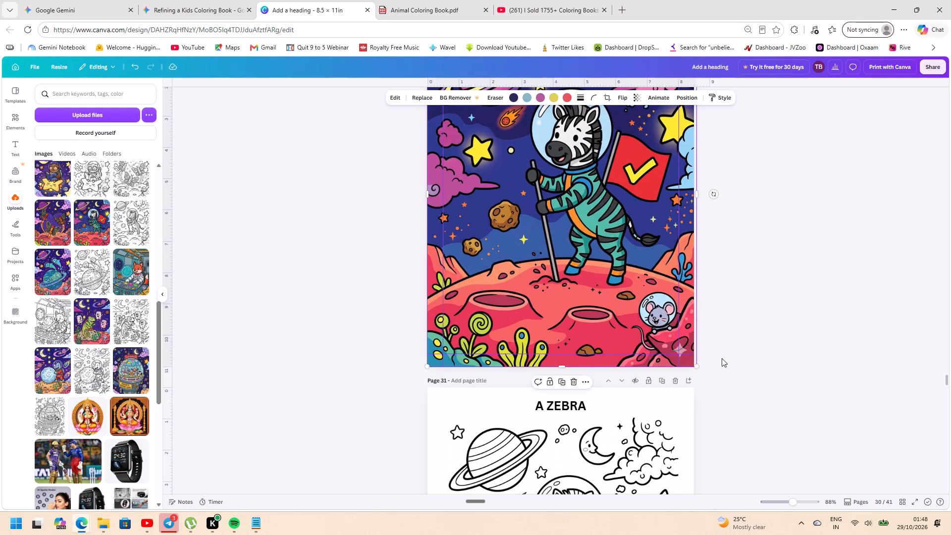
{"action": "left_click", "coordinate": [697, 193]}
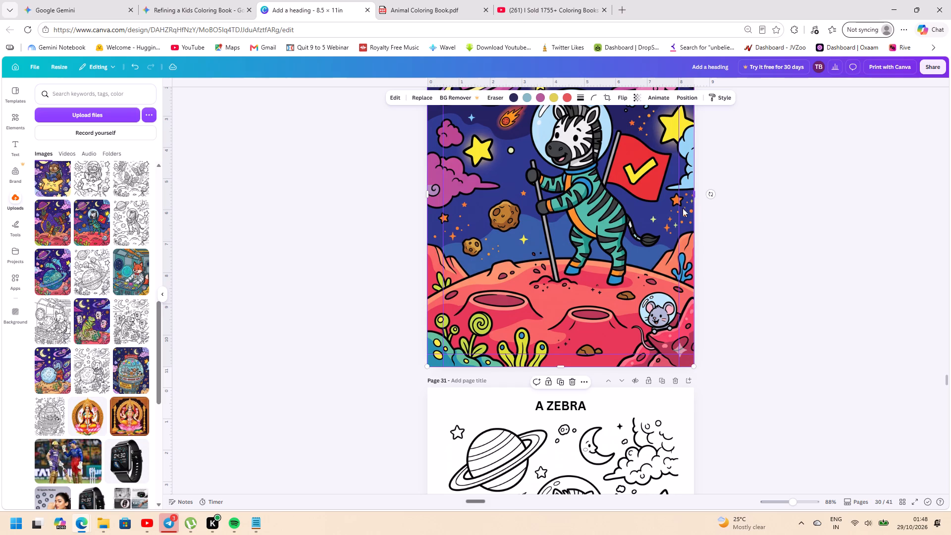
{"action": "left_click", "coordinate": [562, 364]}
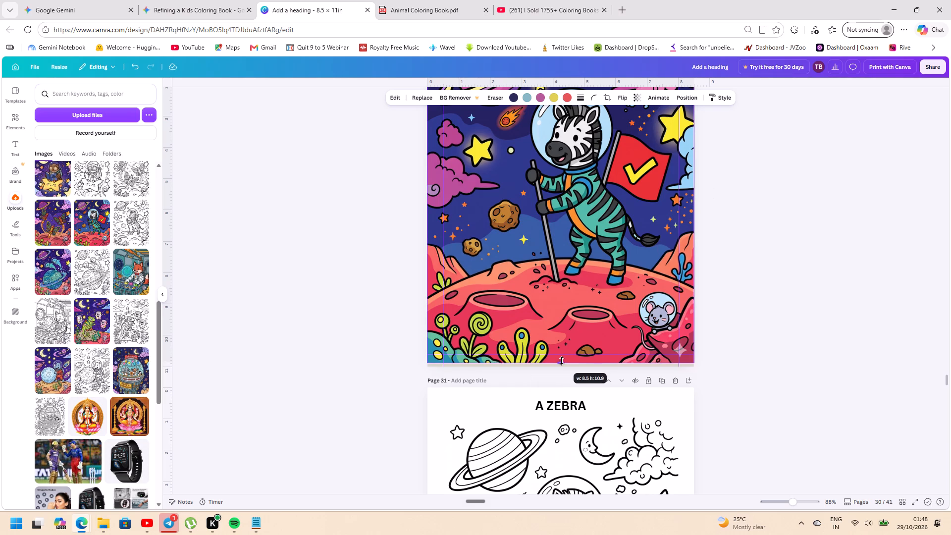
{"action": "left_click", "coordinate": [732, 333]}
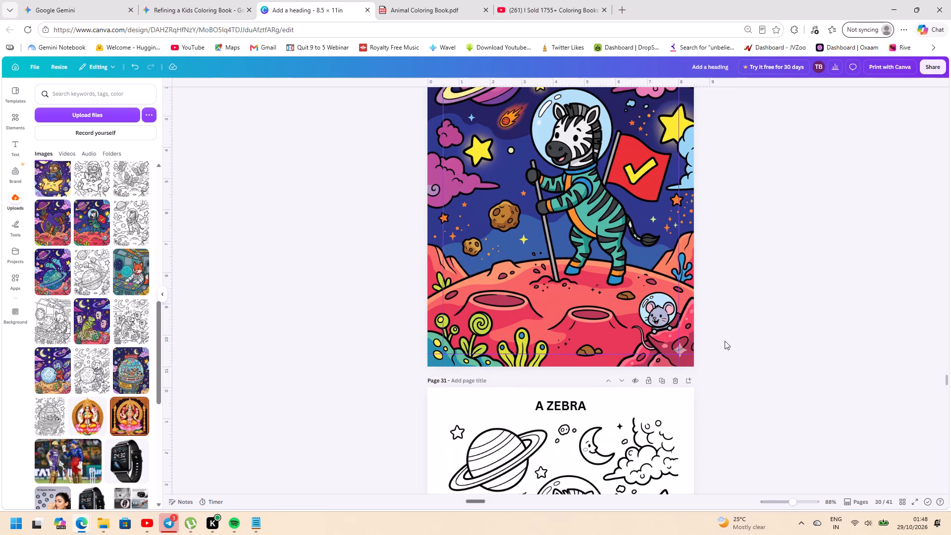
Delete the "Dolphin Orbital Jump" title from page 32.
{"action": "scroll", "coordinate": [726, 341], "scroll_direction": "down", "scroll_amount": 11}
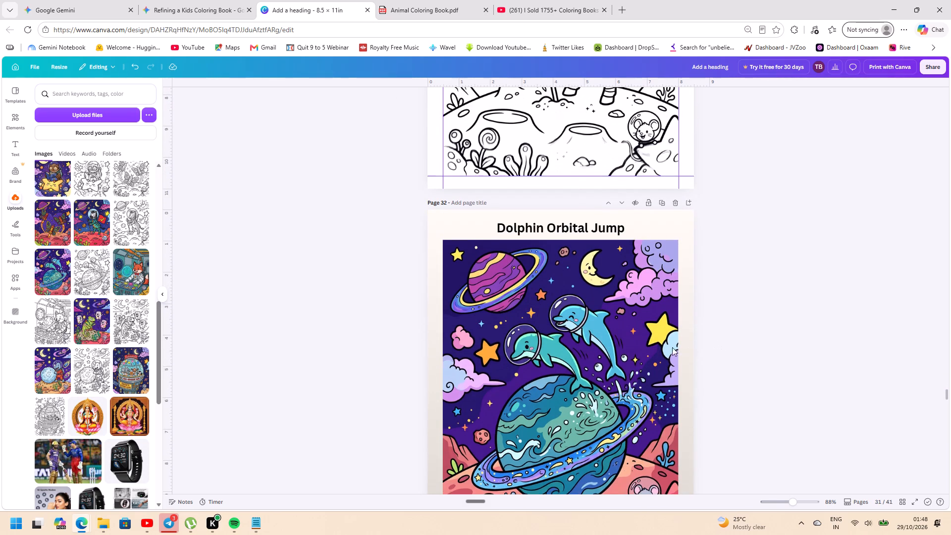
{"action": "left_click", "coordinate": [583, 230]}
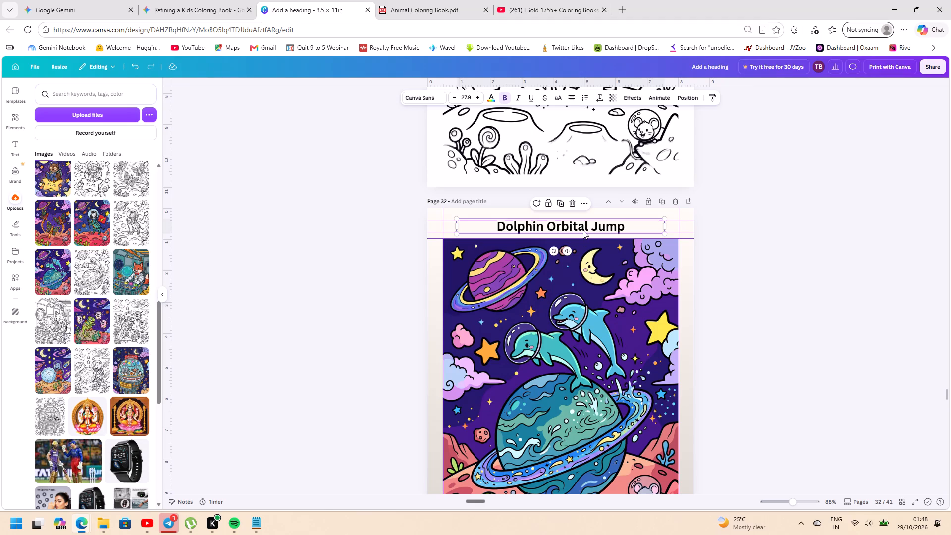
{"action": "key", "text": "Delete"}
Move the dolphin image so it aligns with page 32's top-left corner.
{"action": "left_click_drag", "start_coordinate": [585, 326], "coordinate": [575, 313]}
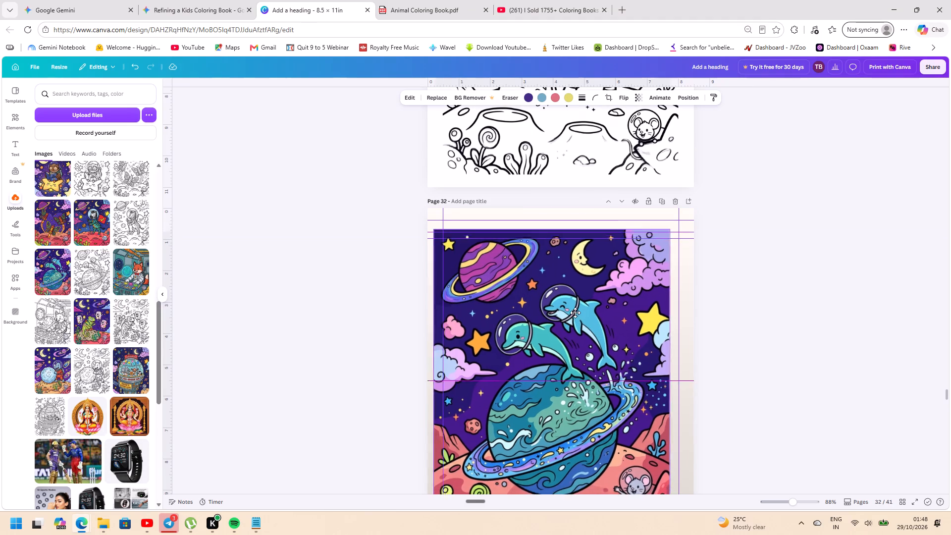
{"action": "left_click_drag", "start_coordinate": [575, 313], "coordinate": [569, 298]}
Enlarge the dolphin image proportionally to page 32's full 11 in height, and narrow it to the page width, about 8.5 in.
{"action": "scroll", "coordinate": [728, 318], "scroll_direction": "down", "scroll_amount": 4}
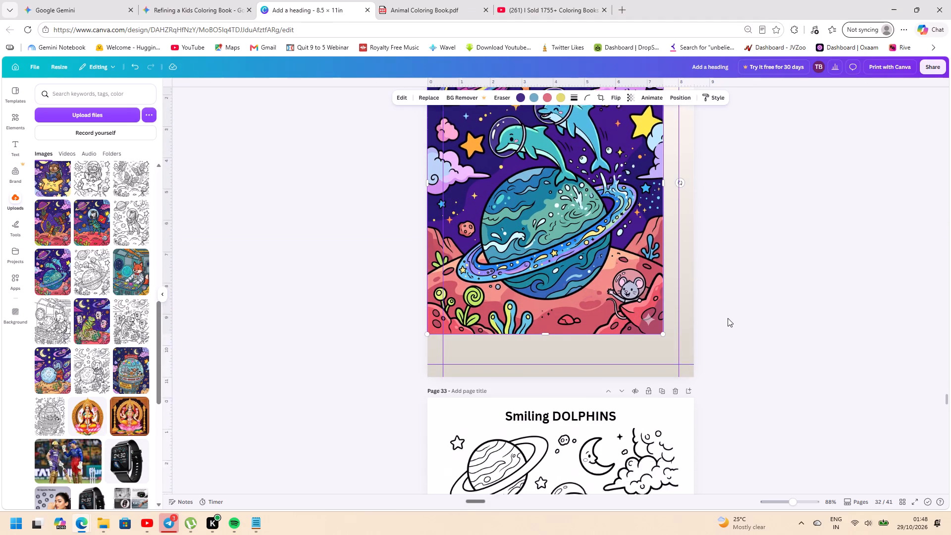
{"action": "left_click_drag", "start_coordinate": [663, 311], "coordinate": [688, 358]}
{"action": "left_click_drag", "start_coordinate": [698, 186], "coordinate": [691, 188]}
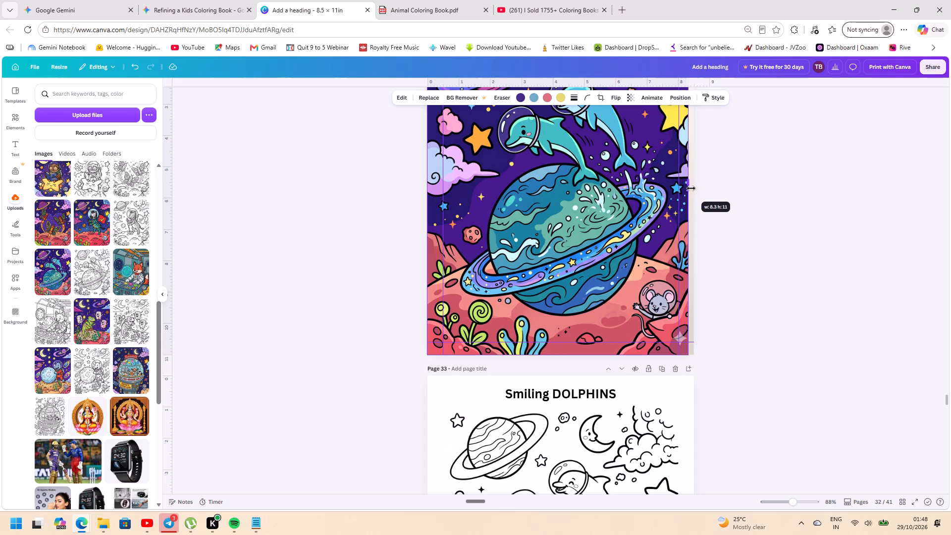
{"action": "left_click_drag", "start_coordinate": [691, 188], "coordinate": [693, 188]}
{"action": "left_click", "coordinate": [725, 272]}
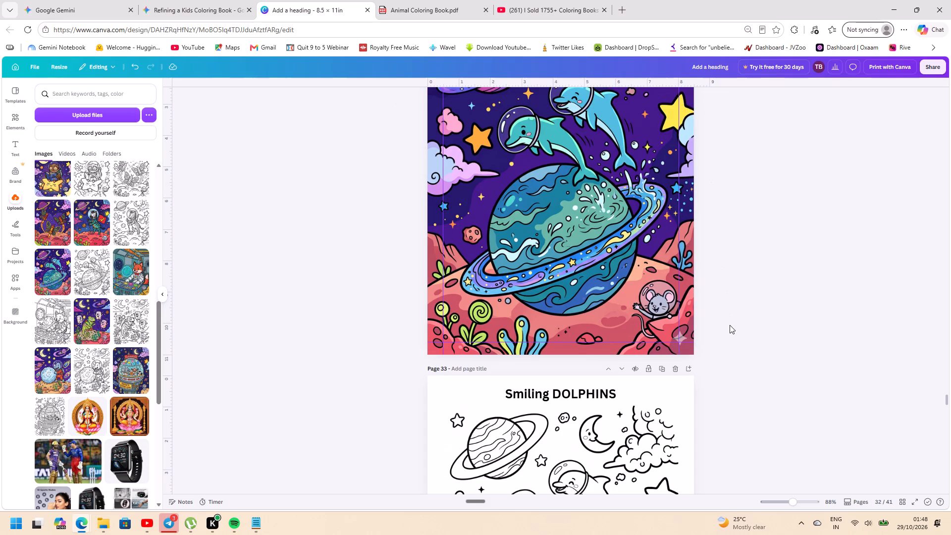
Delete the "Agent Fox at the Controls" title from page 34.
{"action": "scroll", "coordinate": [730, 325], "scroll_direction": "down", "scroll_amount": 3}
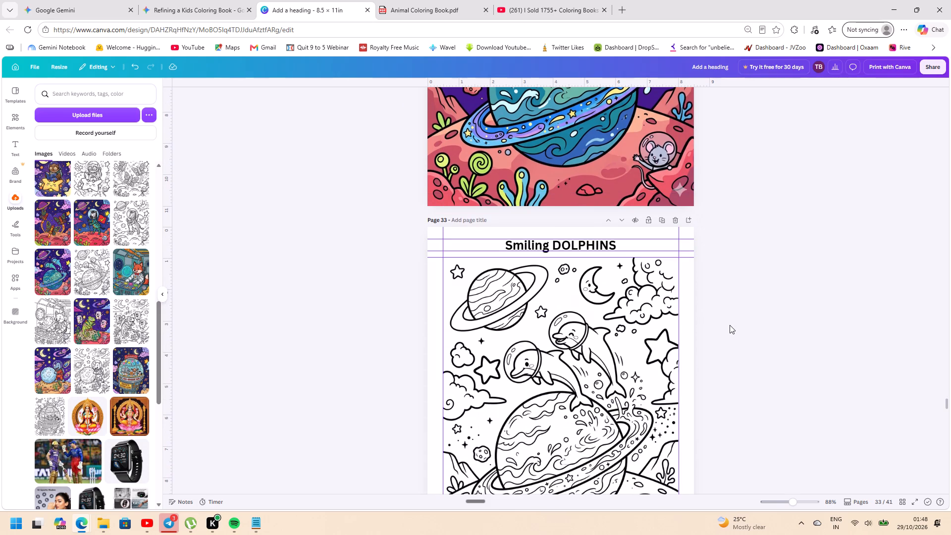
{"action": "scroll", "coordinate": [730, 325], "scroll_direction": "down", "scroll_amount": 7}
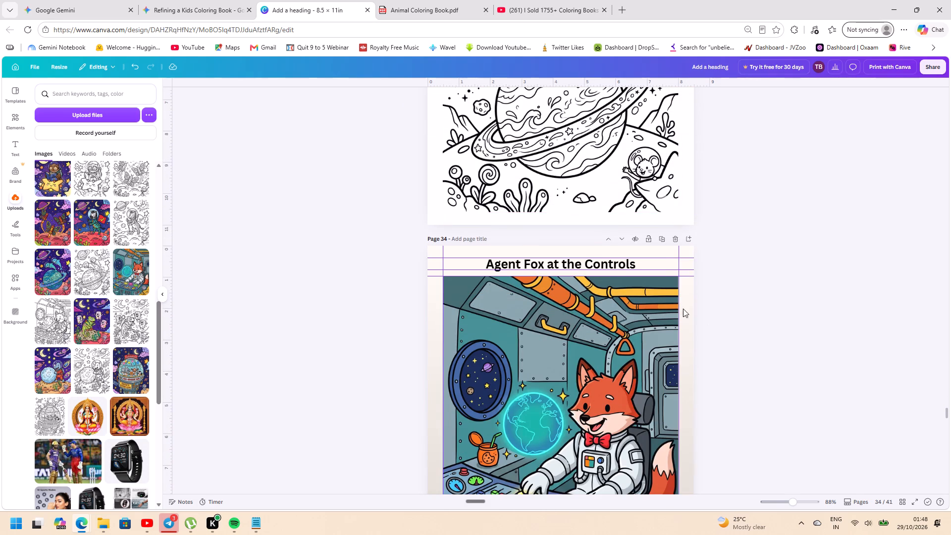
{"action": "left_click", "coordinate": [600, 265]}
{"action": "key", "text": "Delete"}
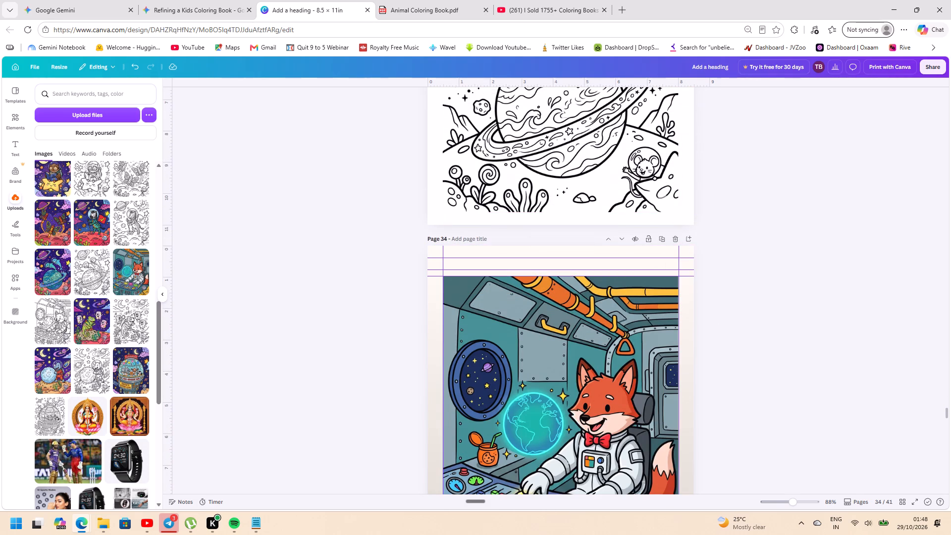
Move the fox image so it aligns with page 34's top-left corner.
{"action": "left_click_drag", "start_coordinate": [595, 350], "coordinate": [574, 322]}
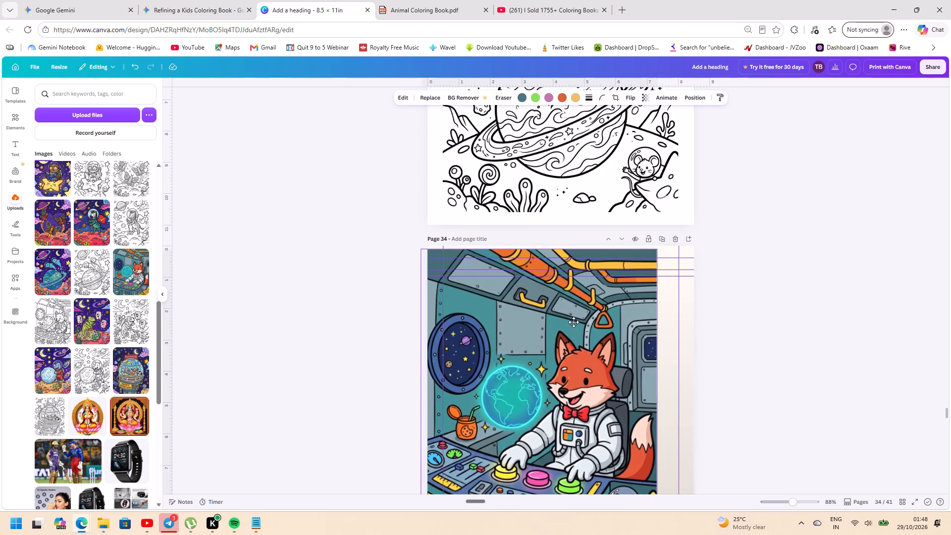
{"action": "left_click_drag", "start_coordinate": [574, 322], "coordinate": [579, 320]}
Enlarge the fox image proportionally to page 34's full 11 in height, and narrow it to the page width, about 8.5 in.
{"action": "scroll", "coordinate": [700, 352], "scroll_direction": "down", "scroll_amount": 5}
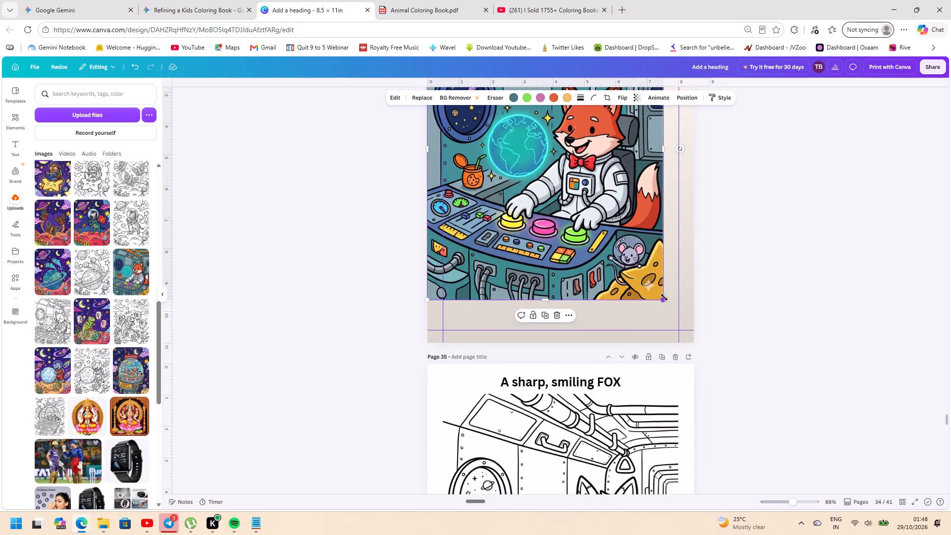
{"action": "left_click_drag", "start_coordinate": [664, 297], "coordinate": [687, 335]}
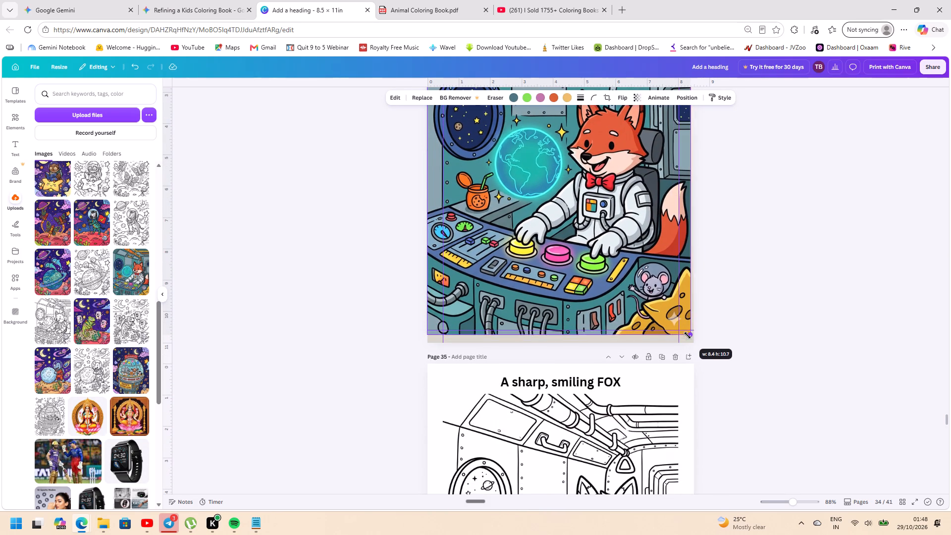
{"action": "left_click_drag", "start_coordinate": [687, 335], "coordinate": [693, 343]}
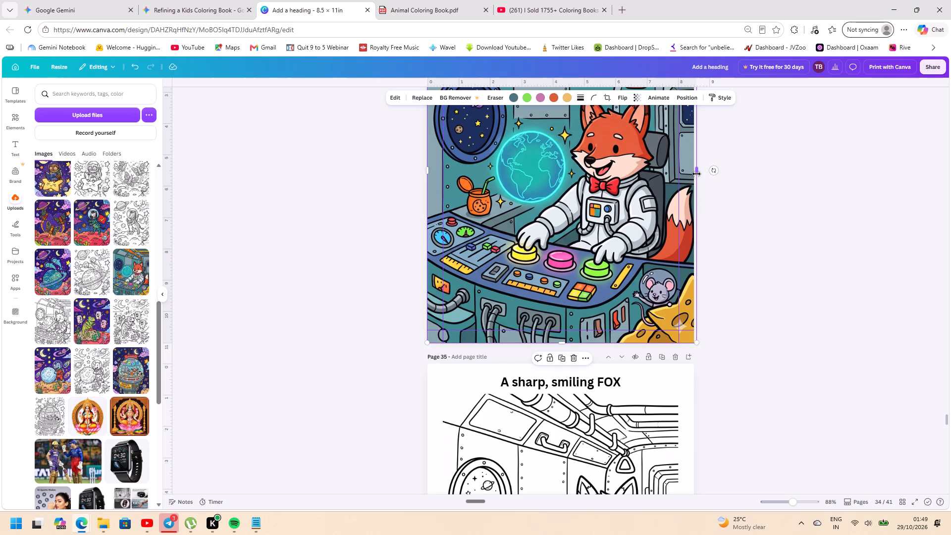
{"action": "left_click", "coordinate": [696, 174]}
{"action": "left_click", "coordinate": [739, 246]}
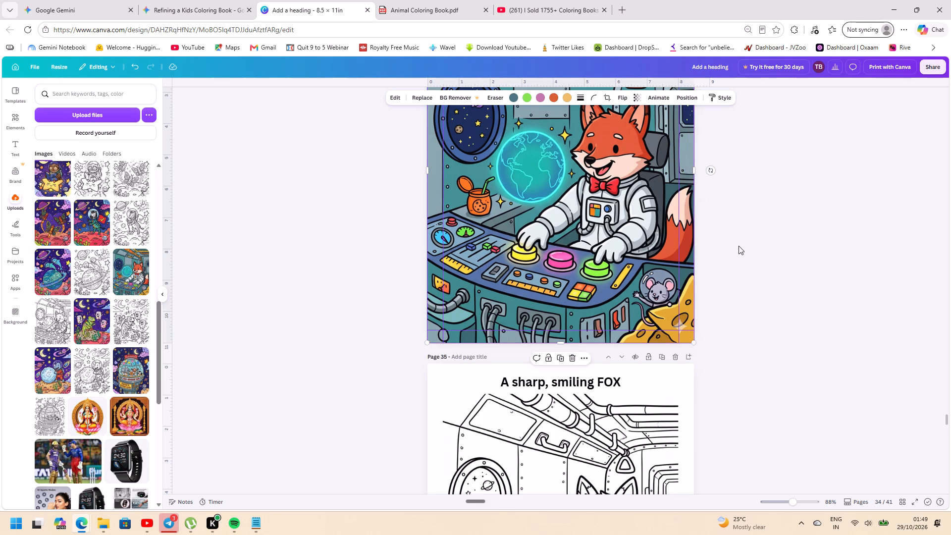
{"action": "scroll", "coordinate": [738, 306], "scroll_direction": "up", "scroll_amount": 5}
{"action": "scroll", "coordinate": [738, 306], "scroll_direction": "down", "scroll_amount": 3}
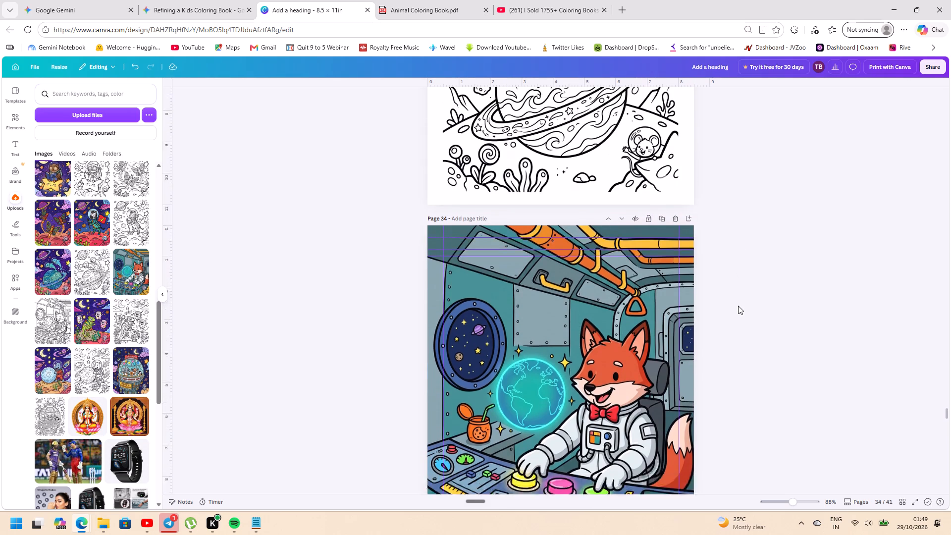
Delete the "The Polka-Dot Alien Jam" title from page 36.
{"action": "scroll", "coordinate": [738, 306], "scroll_direction": "down", "scroll_amount": 13}
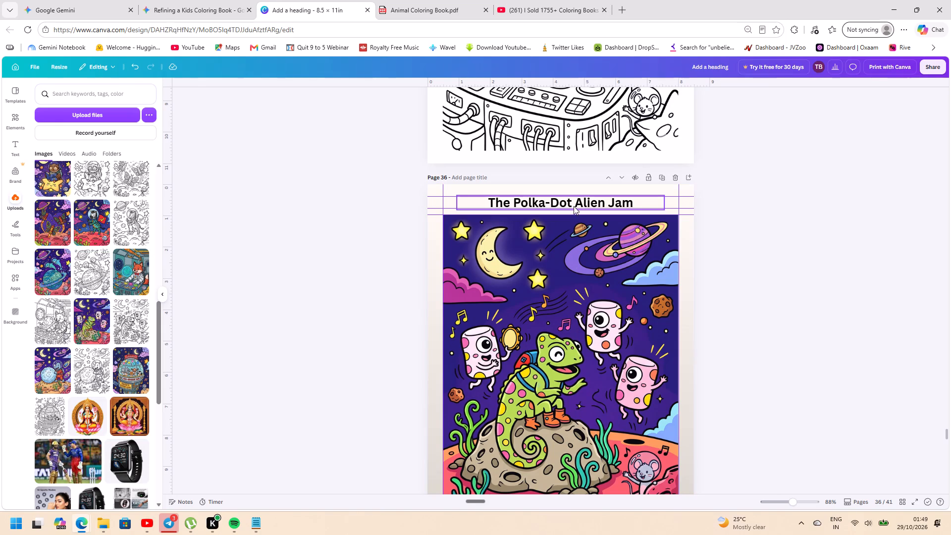
{"action": "left_click", "coordinate": [574, 206]}
{"action": "key", "text": "Delete"}
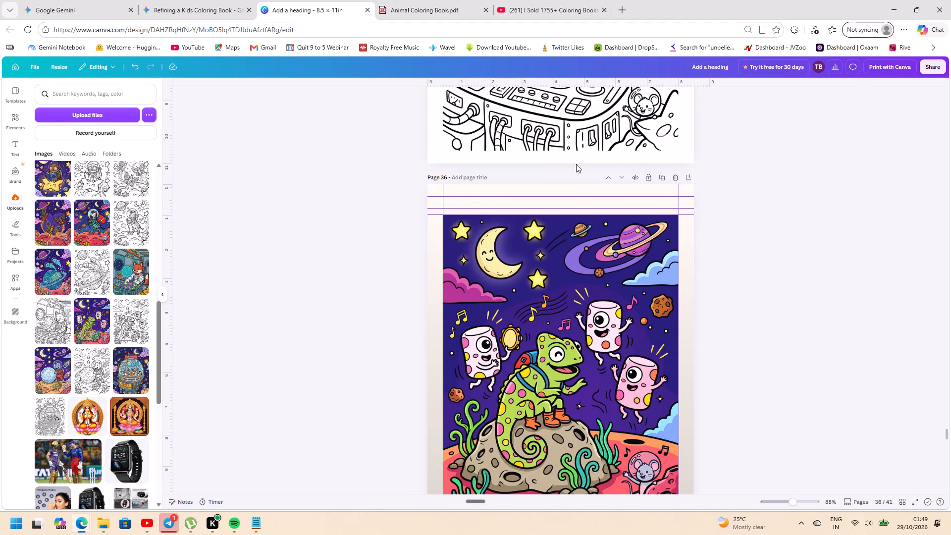
Change page 36's background color to white.
{"action": "left_click", "coordinate": [575, 188]}
{"action": "left_click", "coordinate": [560, 96]}
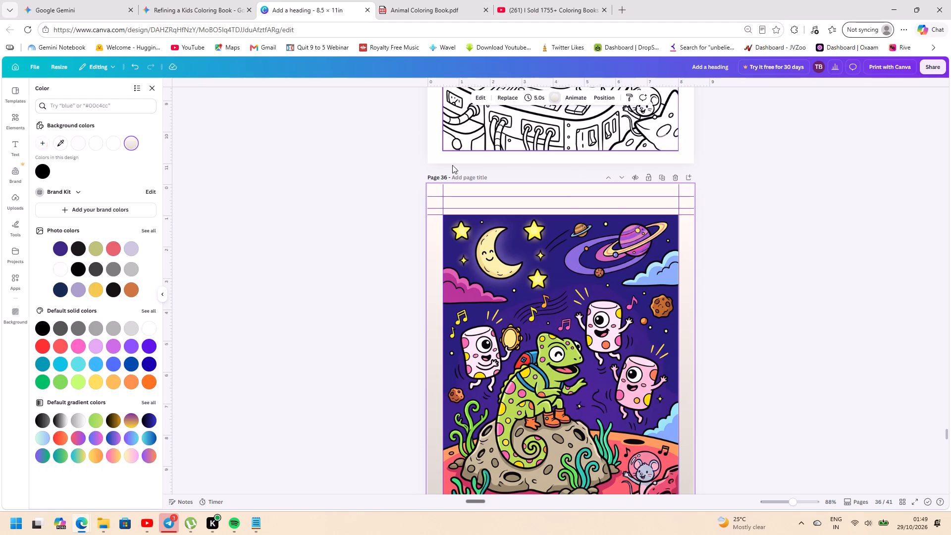
{"action": "left_click", "coordinate": [64, 270]}
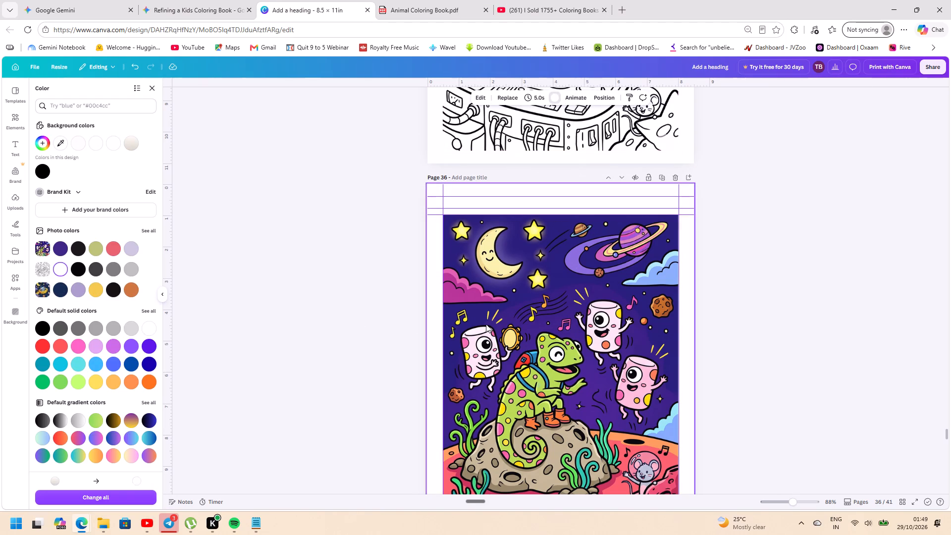
Move the chameleon image so it aligns with page 36's top-left corner.
{"action": "left_click_drag", "start_coordinate": [486, 324], "coordinate": [472, 295]}
Enlarge the chameleon image proportionally to page 36's full 11 in height, and narrow it to the page width, about 8.5 in.
{"action": "scroll", "coordinate": [314, 356], "scroll_direction": "down", "scroll_amount": 3}
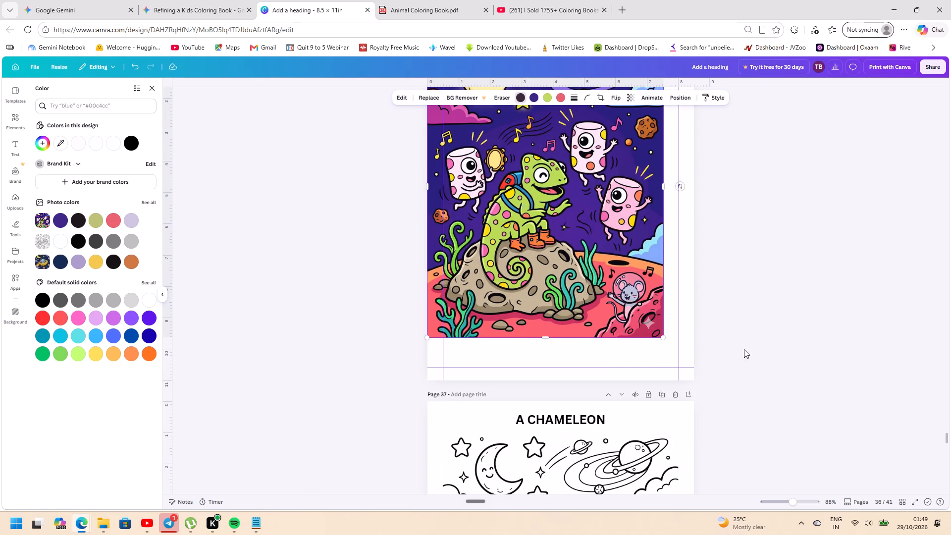
{"action": "left_click_drag", "start_coordinate": [664, 335], "coordinate": [685, 380]}
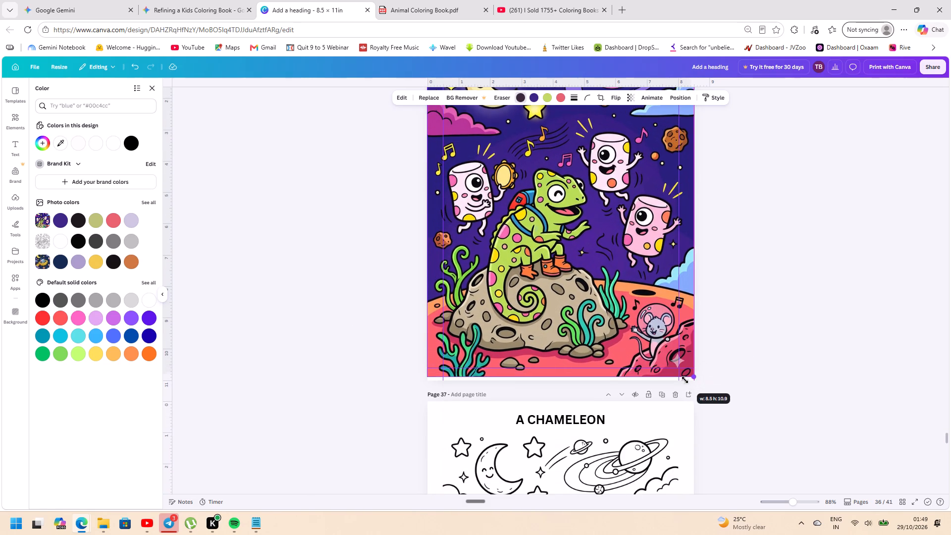
{"action": "left_click_drag", "start_coordinate": [685, 380], "coordinate": [687, 384]}
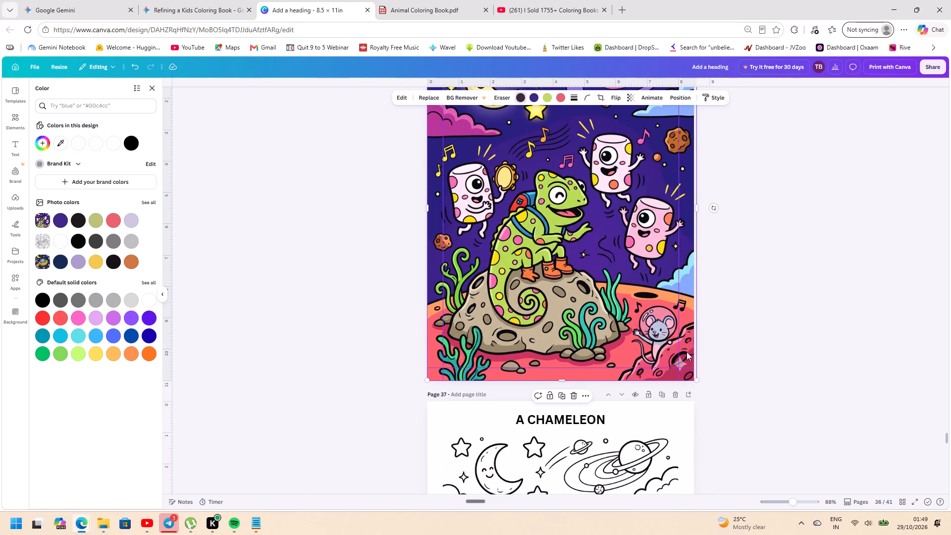
{"action": "left_click", "coordinate": [695, 208]}
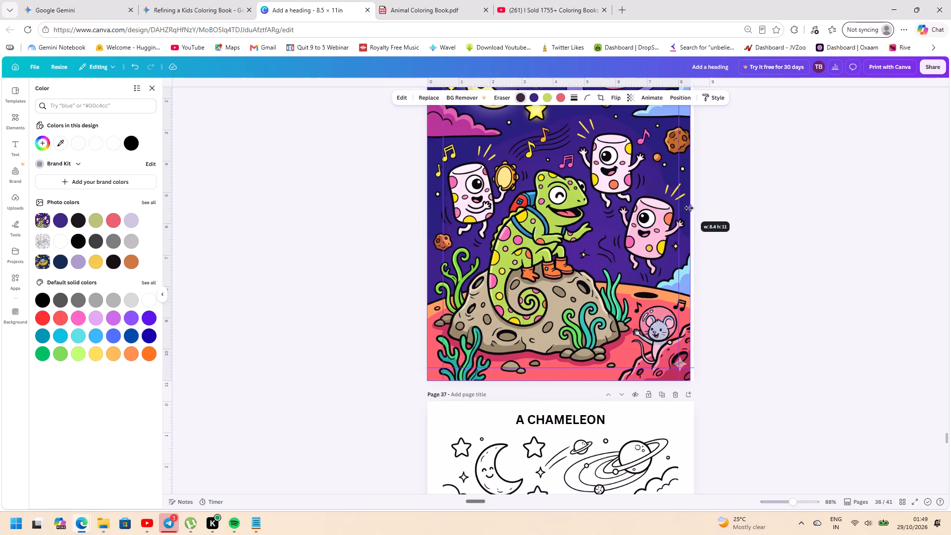
{"action": "left_click", "coordinate": [735, 285]}
{"action": "scroll", "coordinate": [734, 336], "scroll_direction": "up", "scroll_amount": 2}
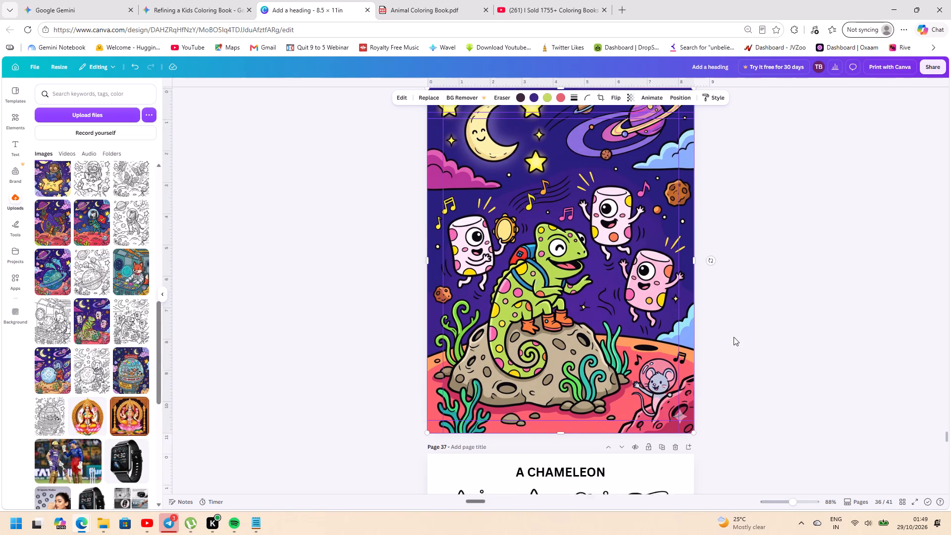
{"action": "left_click", "coordinate": [737, 302]}
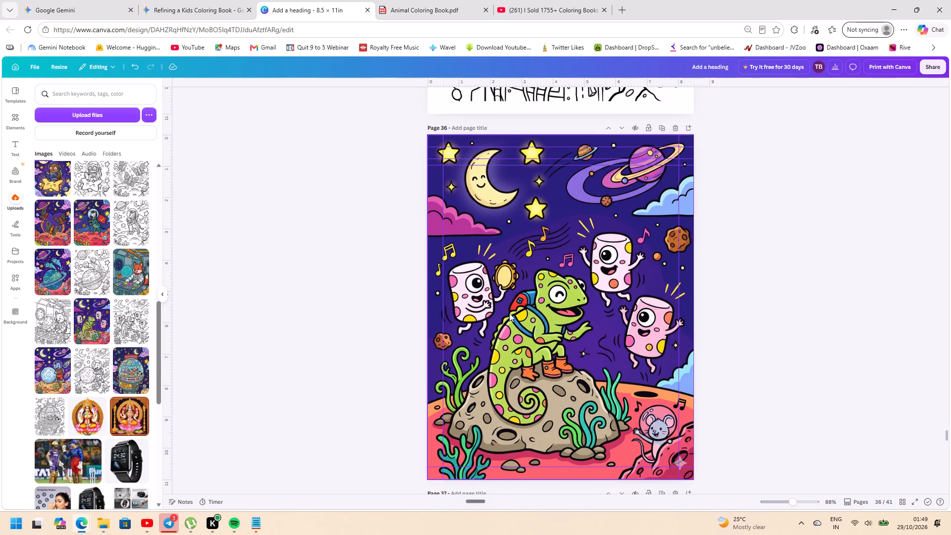
Delete the "Barnaby's Giant Ice-Ball" title from page 38.
{"action": "scroll", "coordinate": [308, 329], "scroll_direction": "down", "scroll_amount": 3}
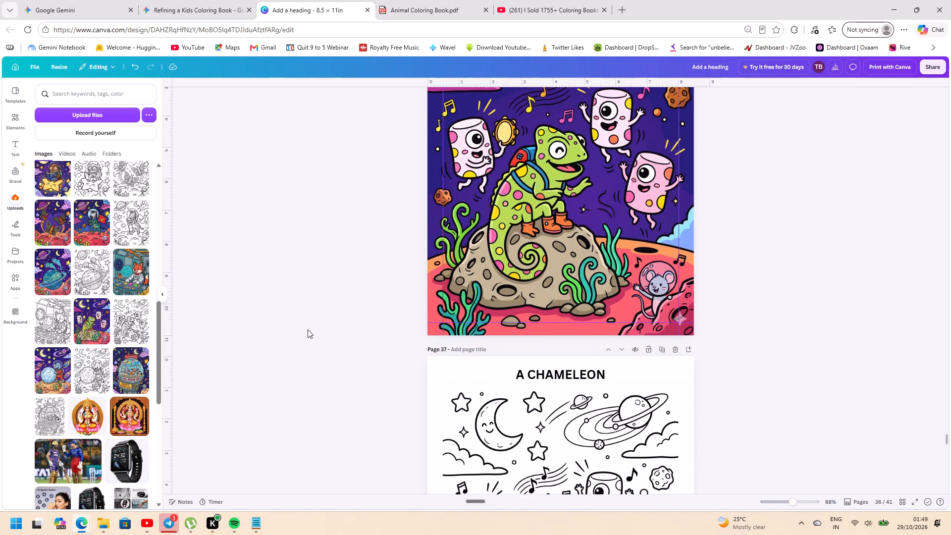
{"action": "scroll", "coordinate": [308, 330], "scroll_direction": "down", "scroll_amount": 1}
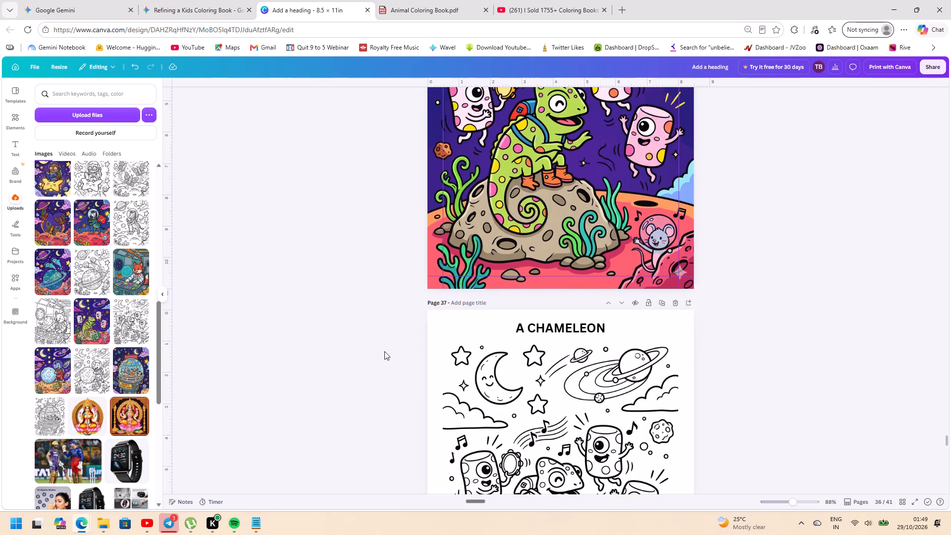
{"action": "left_click", "coordinate": [528, 321]}
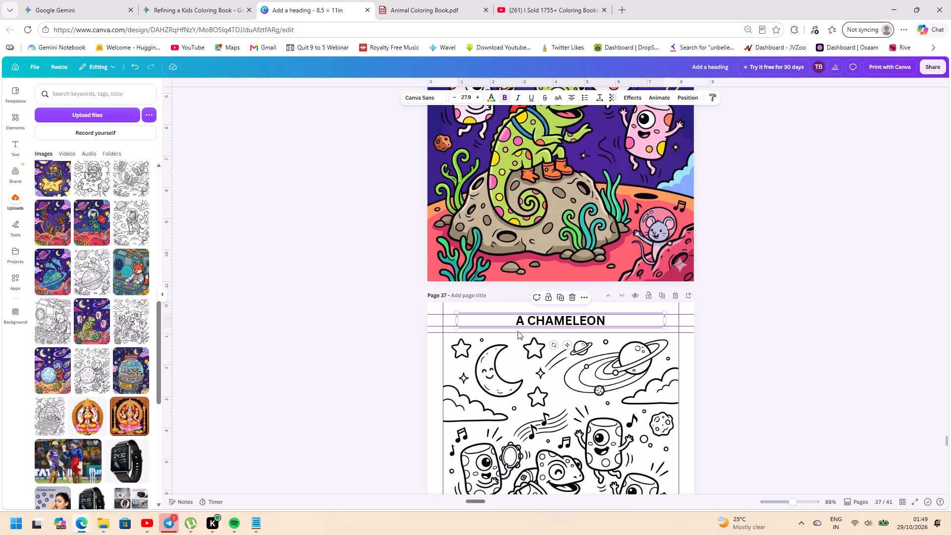
{"action": "scroll", "coordinate": [515, 360], "scroll_direction": "down", "scroll_amount": 7}
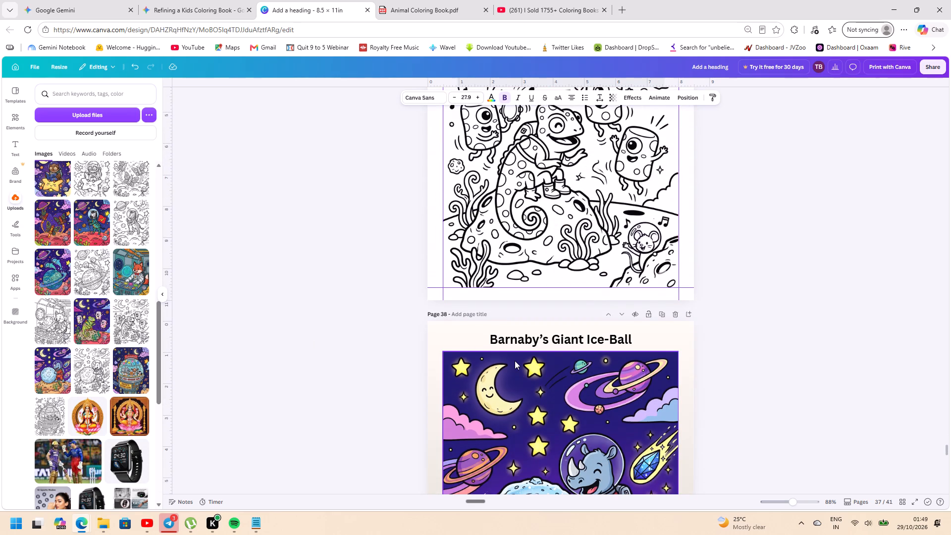
{"action": "scroll", "coordinate": [515, 361], "scroll_direction": "down", "scroll_amount": 2}
{"action": "left_click", "coordinate": [526, 239]}
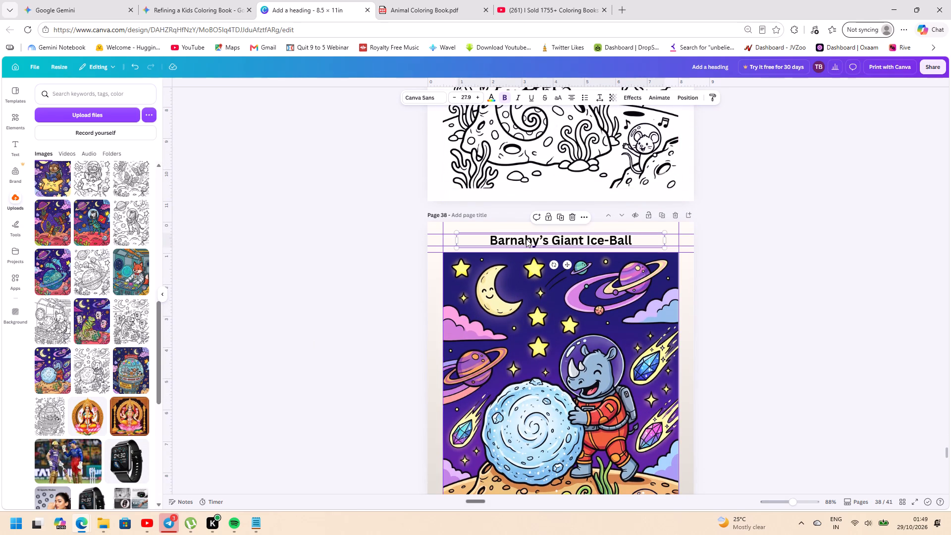
{"action": "key", "text": "Delete"}
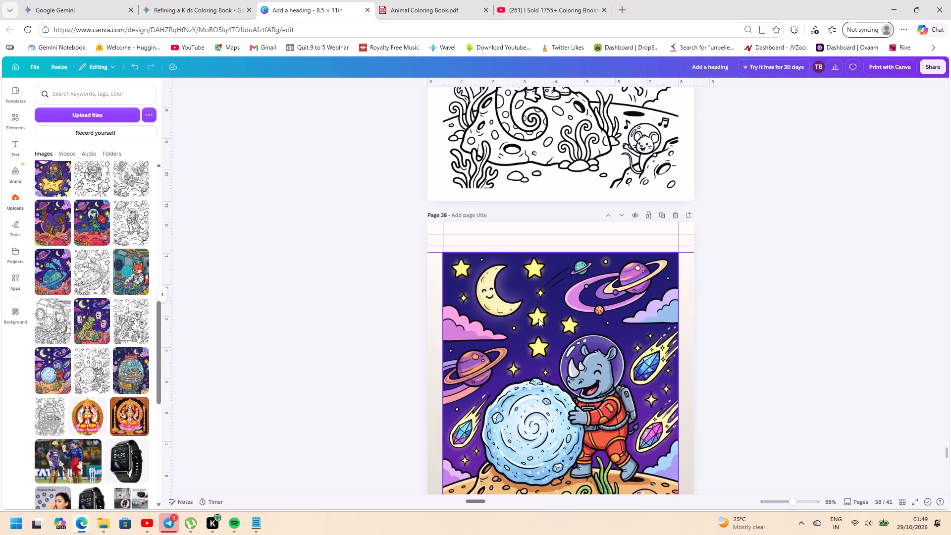
Change page 38's background color to white.
{"action": "left_click", "coordinate": [522, 227]}
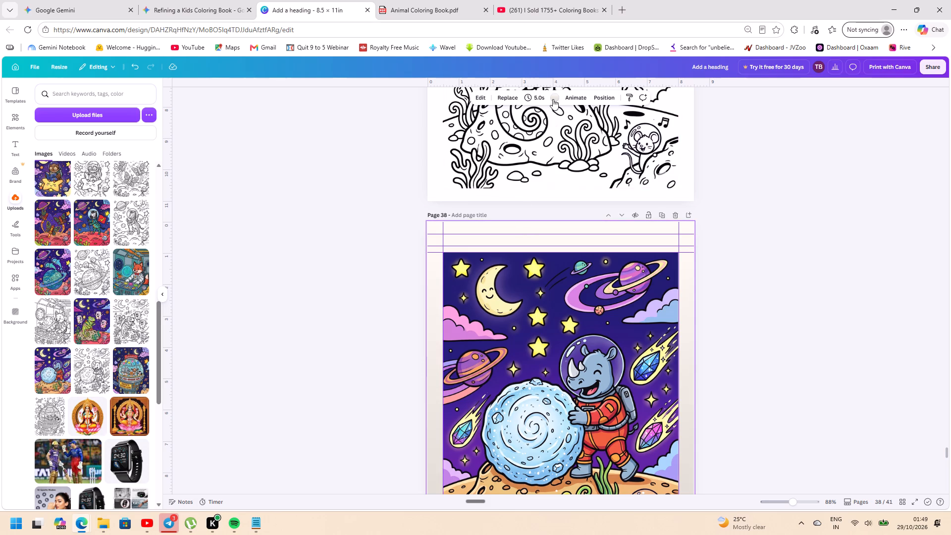
{"action": "left_click", "coordinate": [557, 95]}
{"action": "left_click", "coordinate": [57, 270]}
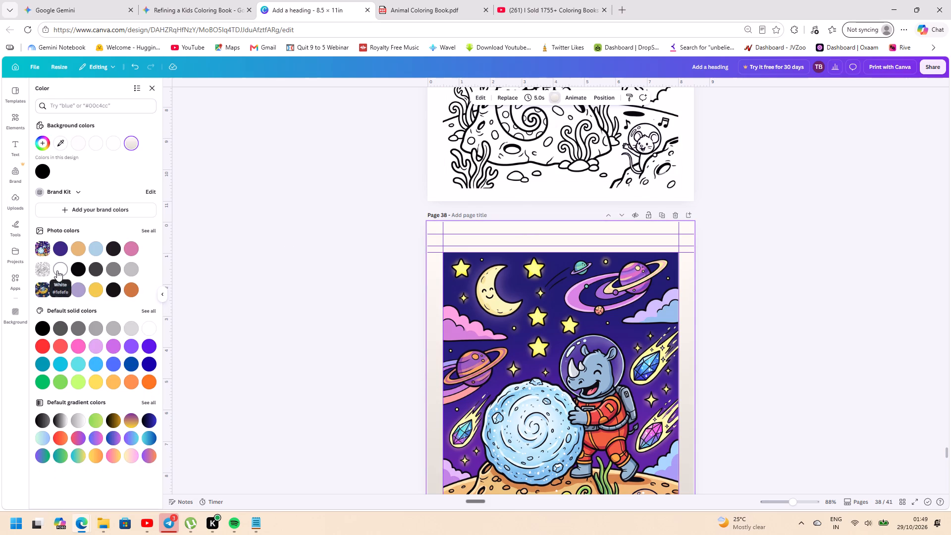
{"action": "left_click", "coordinate": [252, 278]}
Move the rhino image so it aligns with page 38's top-left corner.
{"action": "left_click_drag", "start_coordinate": [537, 342], "coordinate": [519, 319]}
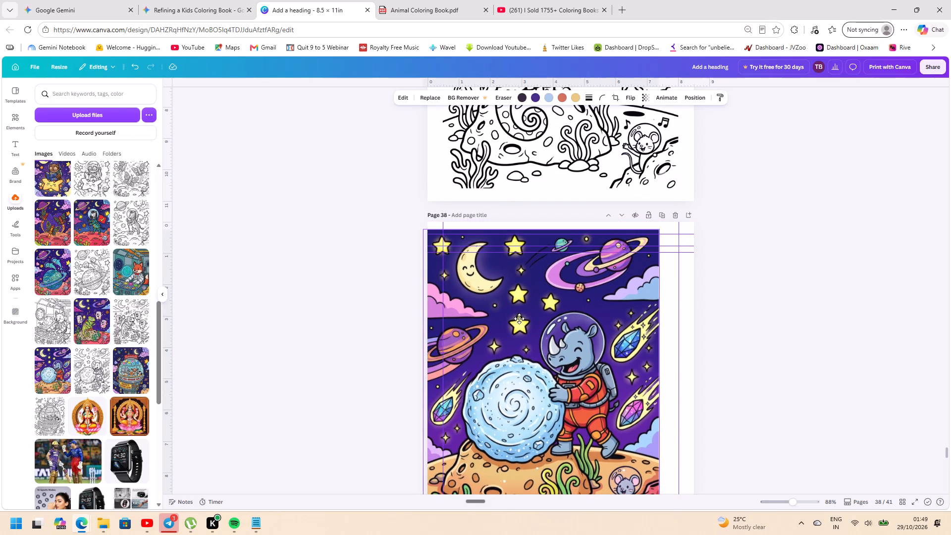
{"action": "left_click_drag", "start_coordinate": [519, 319], "coordinate": [522, 312]}
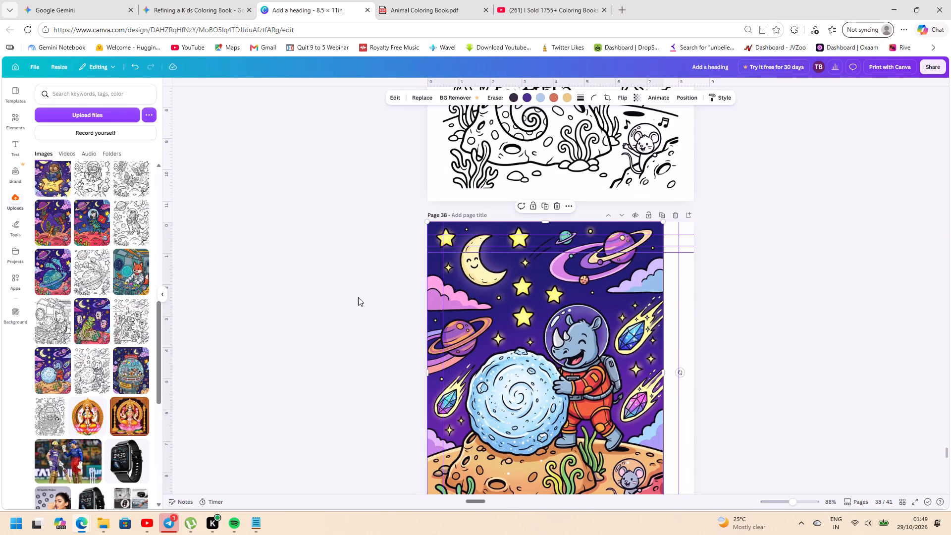
Enlarge the rhino image proportionally to page 38's full 11 in height, and narrow it to the page width, about 8.5 in.
{"action": "scroll", "coordinate": [354, 296], "scroll_direction": "down", "scroll_amount": 5}
{"action": "left_click_drag", "start_coordinate": [661, 275], "coordinate": [687, 318]}
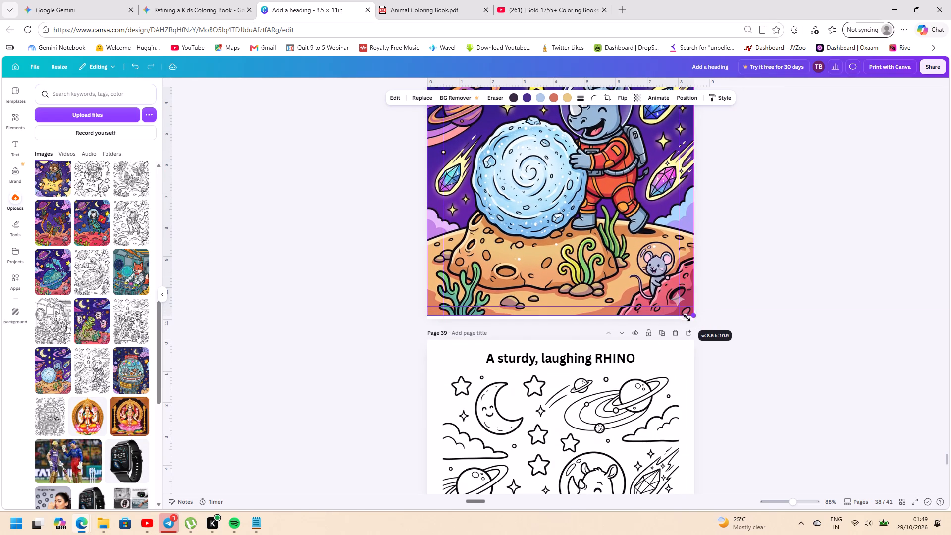
{"action": "left_click_drag", "start_coordinate": [687, 318], "coordinate": [690, 321]}
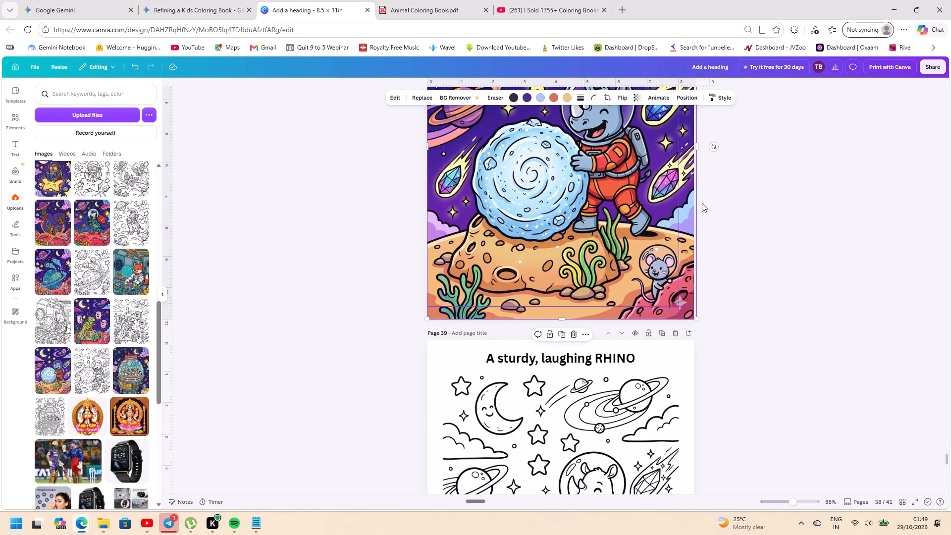
{"action": "left_click", "coordinate": [695, 148]}
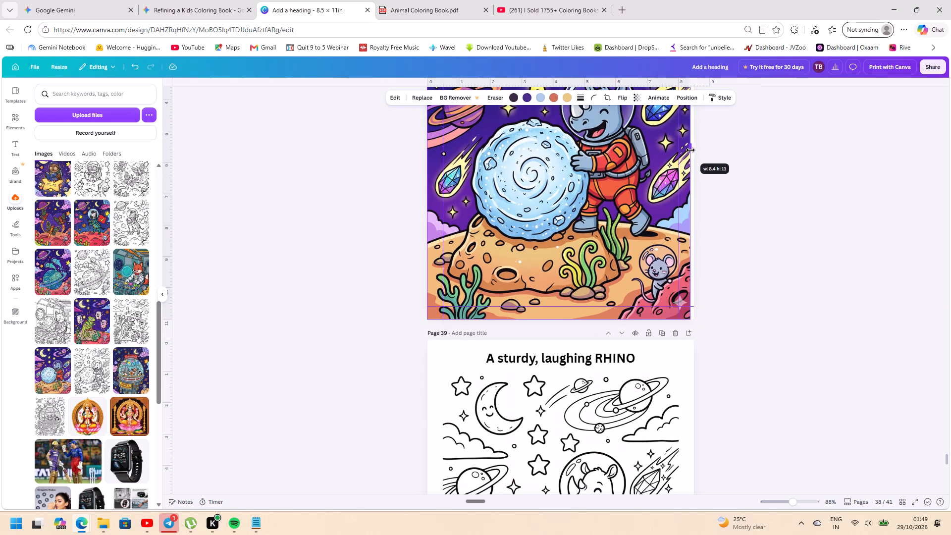
{"action": "left_click", "coordinate": [741, 255]}
Delete the "Welcome to Station Alpha (Finale)" title from page 40.
{"action": "scroll", "coordinate": [741, 293], "scroll_direction": "down", "scroll_amount": 2}
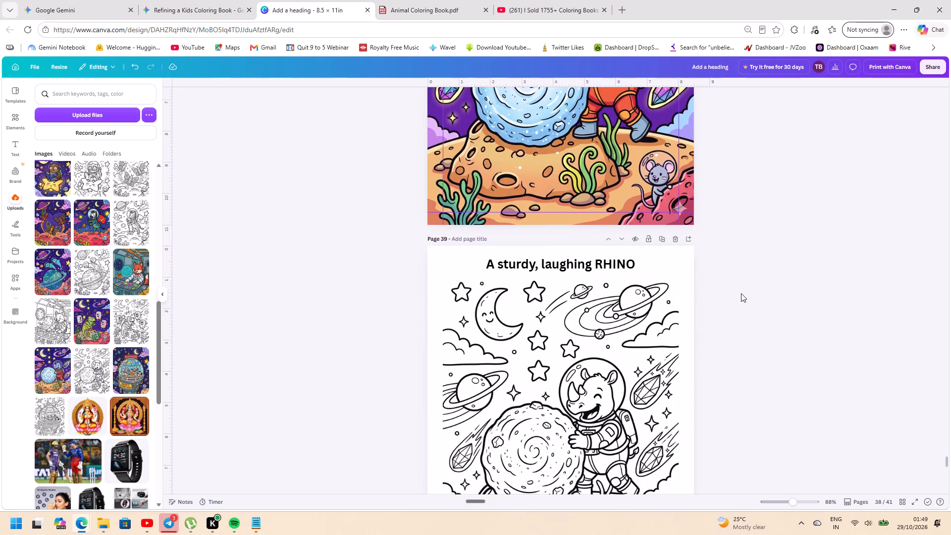
{"action": "scroll", "coordinate": [741, 293], "scroll_direction": "down", "scroll_amount": 6}
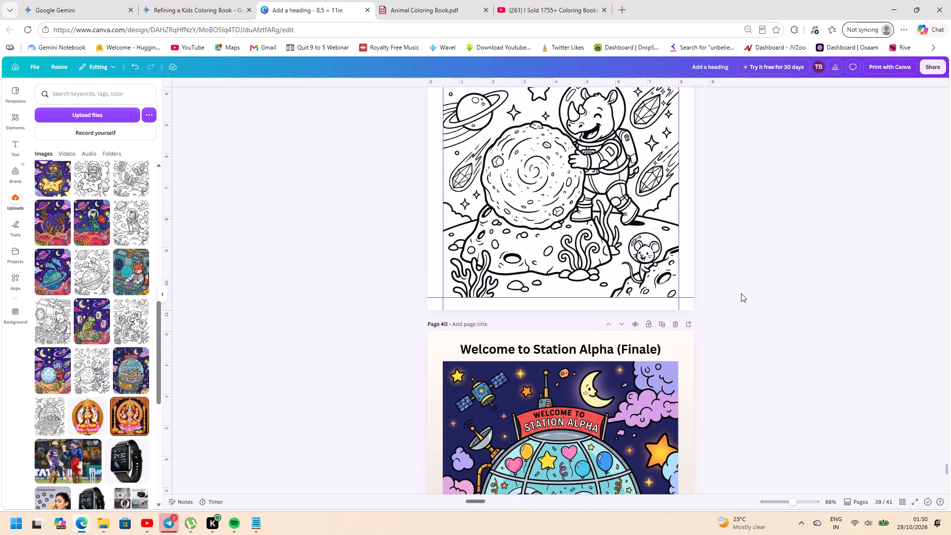
{"action": "scroll", "coordinate": [741, 293], "scroll_direction": "down", "scroll_amount": 2}
{"action": "left_click", "coordinate": [574, 228]}
{"action": "key", "text": "Delete"}
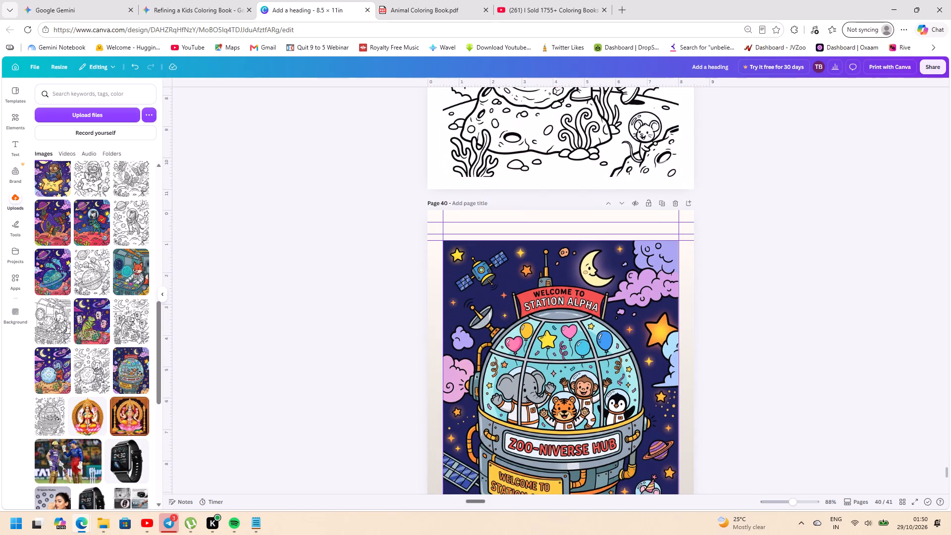
Move the space station image so it aligns with page 40's top-left corner.
{"action": "left_click_drag", "start_coordinate": [573, 294], "coordinate": [556, 273]}
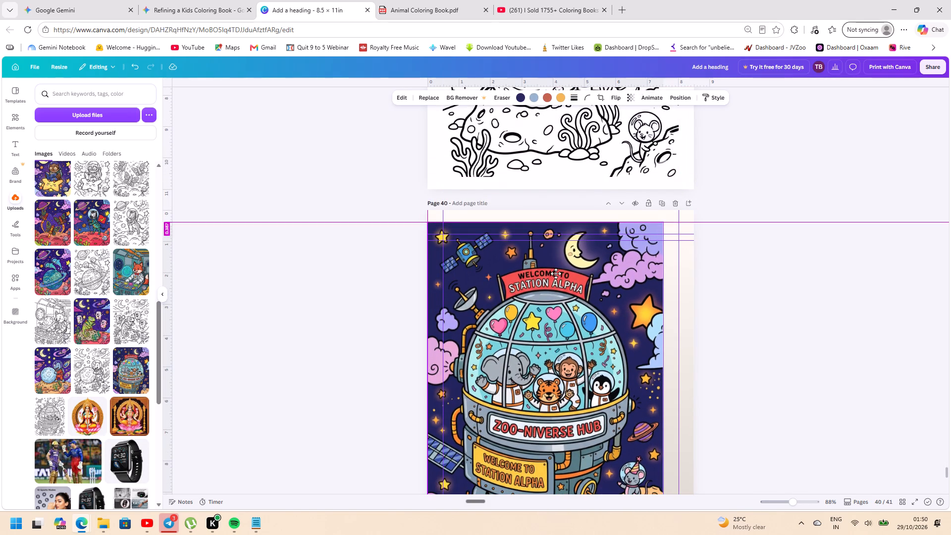
{"action": "left_click_drag", "start_coordinate": [556, 273], "coordinate": [558, 264]}
{"action": "left_click", "coordinate": [370, 264]}
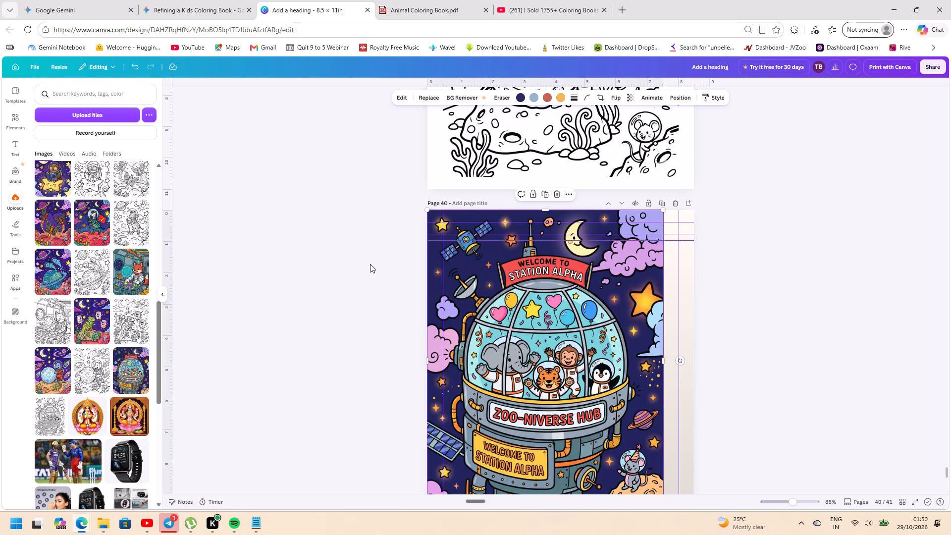
Enlarge the space station image proportionally to page 40's full 11 in height, and narrow it to the page width, about 8.5 in.
{"action": "scroll", "coordinate": [364, 274], "scroll_direction": "down", "scroll_amount": 4}
{"action": "left_click", "coordinate": [612, 279]}
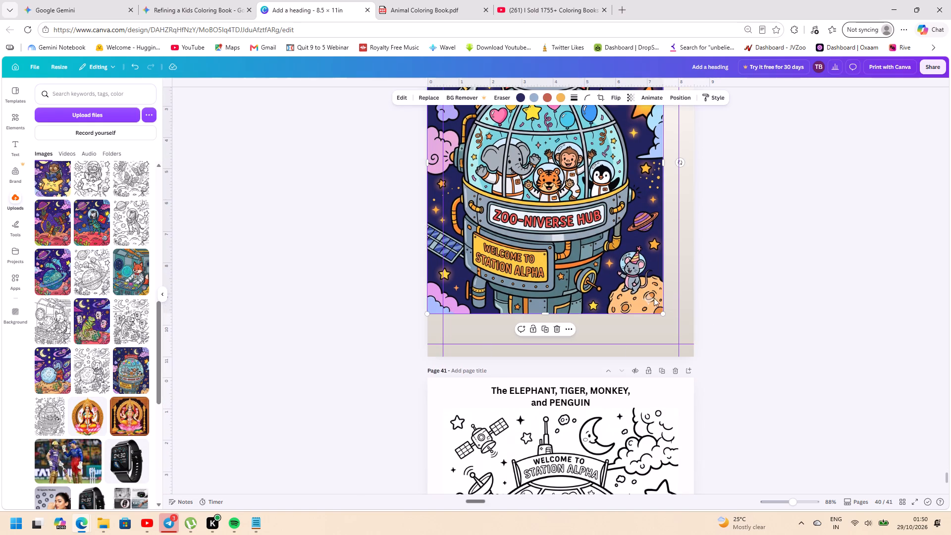
{"action": "left_click_drag", "start_coordinate": [663, 312], "coordinate": [688, 358]}
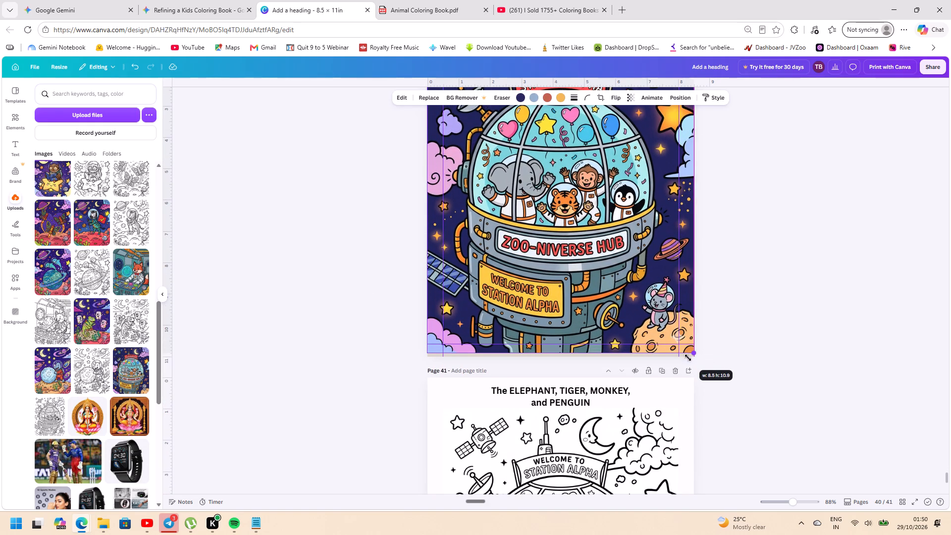
{"action": "left_click_drag", "start_coordinate": [688, 358], "coordinate": [688, 358]}
{"action": "scroll", "coordinate": [752, 336], "scroll_direction": "up", "scroll_amount": 1}
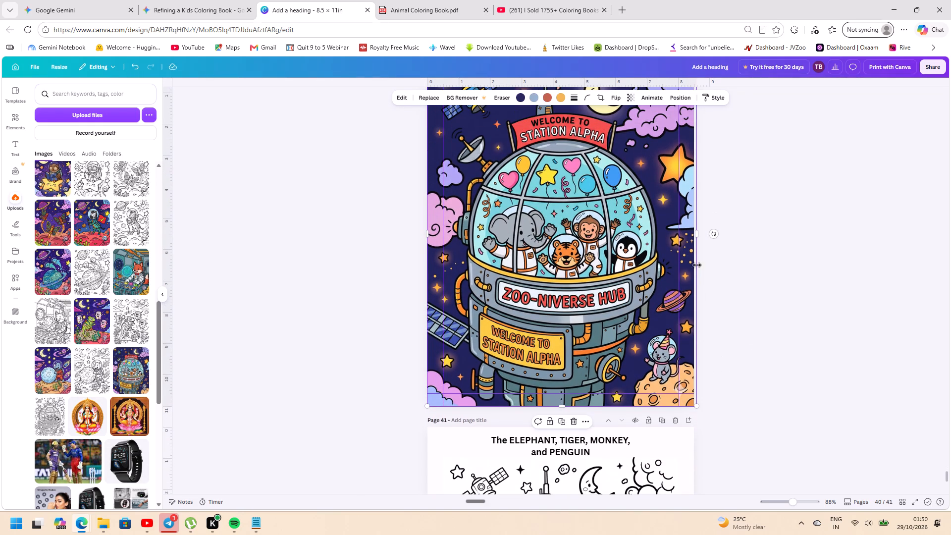
{"action": "left_click", "coordinate": [696, 238]}
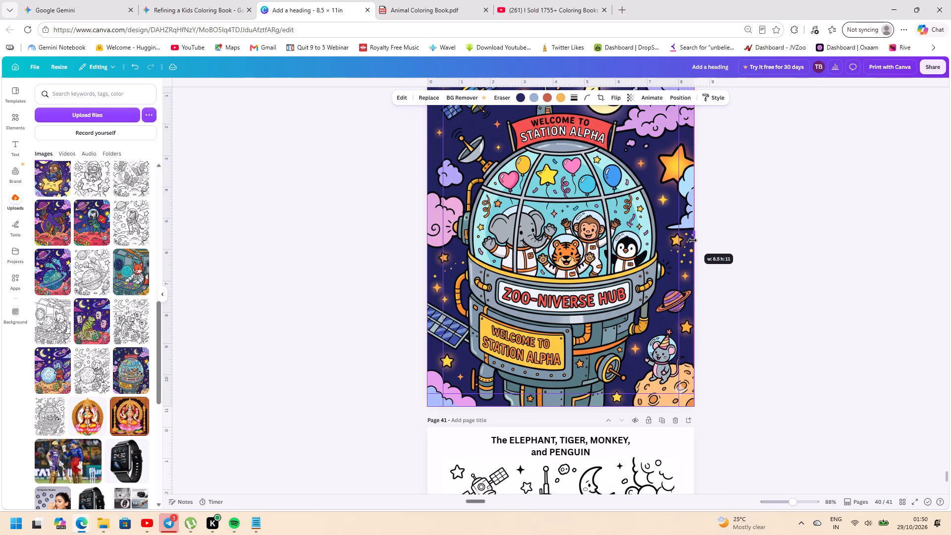
{"action": "left_click", "coordinate": [750, 267]}
Review the whole coloring book from page 41 back to page 1, checking that the color pages are title-free and full-page.
{"action": "scroll", "coordinate": [747, 294], "scroll_direction": "down", "scroll_amount": 2}
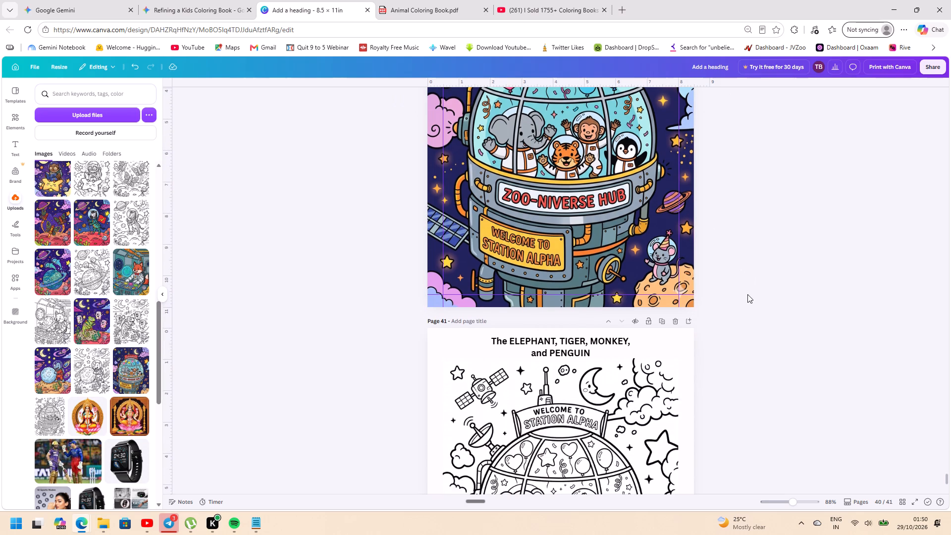
{"action": "scroll", "coordinate": [747, 294], "scroll_direction": "down", "scroll_amount": 6}
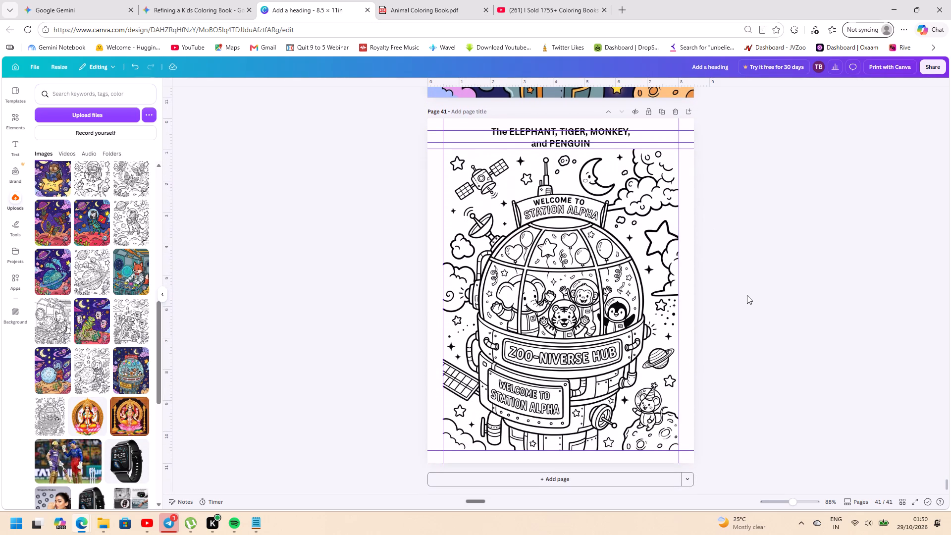
{"action": "scroll", "coordinate": [748, 300], "scroll_direction": "up", "scroll_amount": 18}
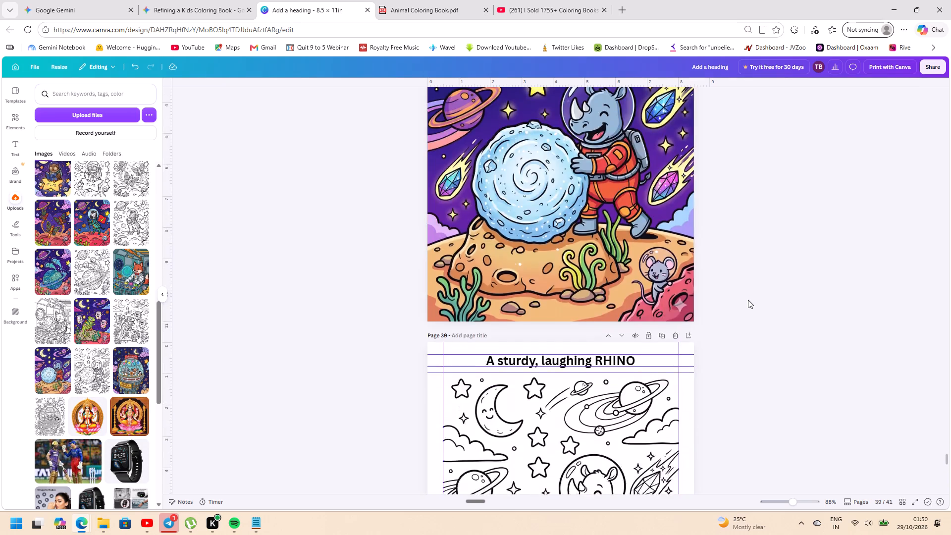
{"action": "scroll", "coordinate": [748, 300], "scroll_direction": "up", "scroll_amount": 17}
{"action": "scroll", "coordinate": [748, 300], "scroll_direction": "up", "scroll_amount": 5}
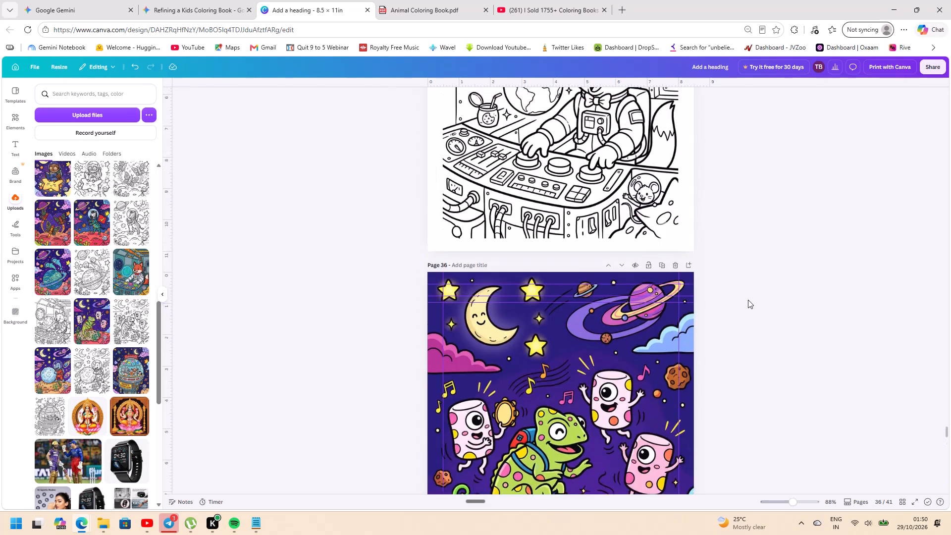
{"action": "scroll", "coordinate": [748, 300], "scroll_direction": "up", "scroll_amount": 20}
{"action": "scroll", "coordinate": [748, 300], "scroll_direction": "up", "scroll_amount": 20}
{"action": "scroll", "coordinate": [748, 300], "scroll_direction": "up", "scroll_amount": 4}
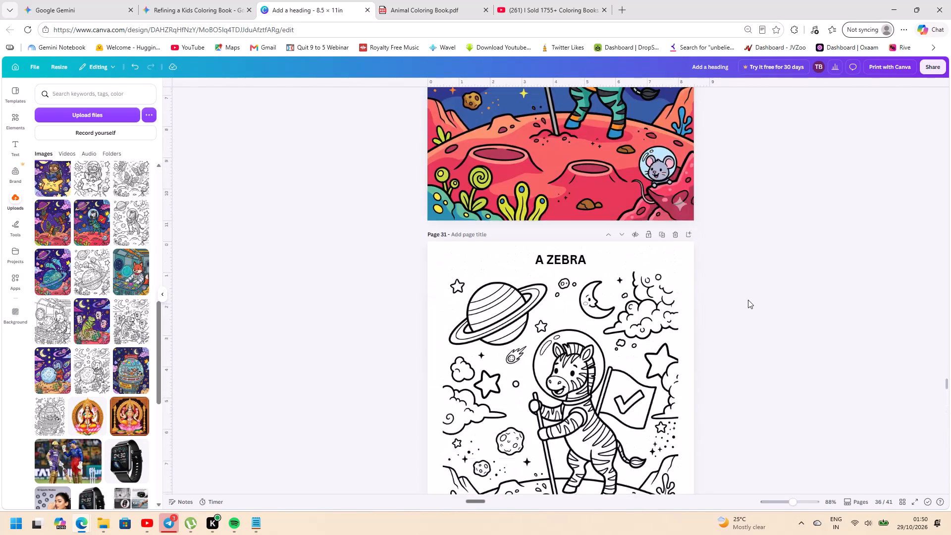
{"action": "scroll", "coordinate": [748, 300], "scroll_direction": "up", "scroll_amount": 20}
{"action": "scroll", "coordinate": [748, 300], "scroll_direction": "up", "scroll_amount": 20}
{"action": "scroll", "coordinate": [748, 300], "scroll_direction": "up", "scroll_amount": 4}
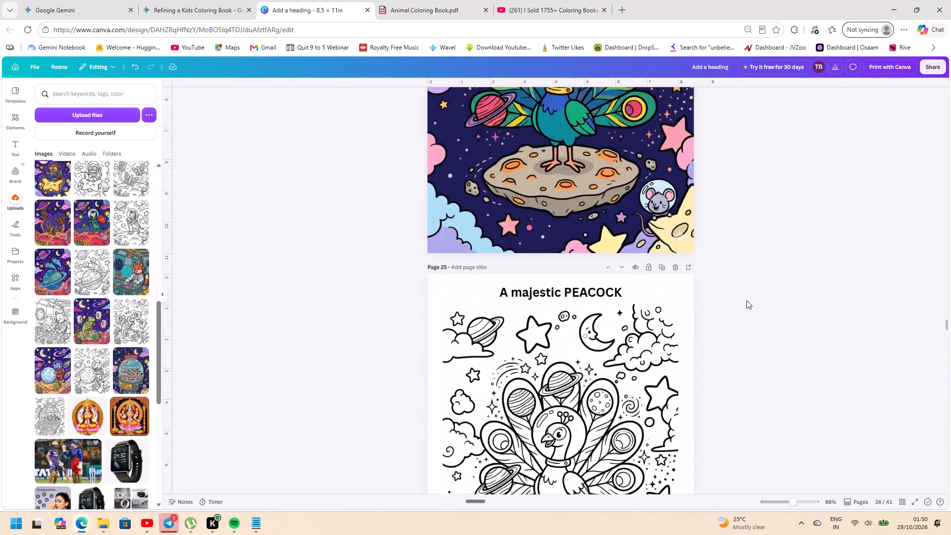
{"action": "scroll", "coordinate": [746, 300], "scroll_direction": "up", "scroll_amount": 20}
{"action": "scroll", "coordinate": [746, 300], "scroll_direction": "up", "scroll_amount": 20}
{"action": "scroll", "coordinate": [746, 300], "scroll_direction": "up", "scroll_amount": 4}
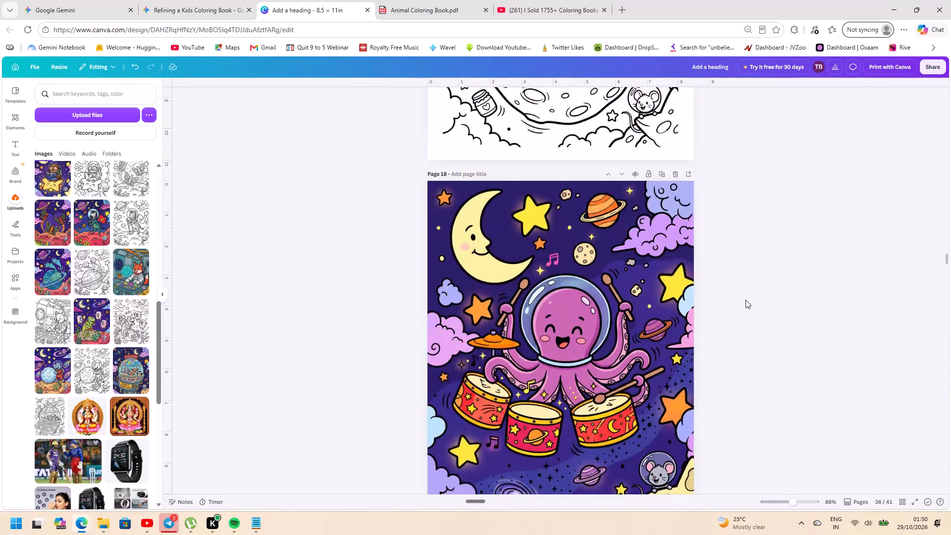
{"action": "scroll", "coordinate": [745, 300], "scroll_direction": "up", "scroll_amount": 20}
{"action": "scroll", "coordinate": [745, 300], "scroll_direction": "up", "scroll_amount": 20}
{"action": "scroll", "coordinate": [745, 300], "scroll_direction": "up", "scroll_amount": 4}
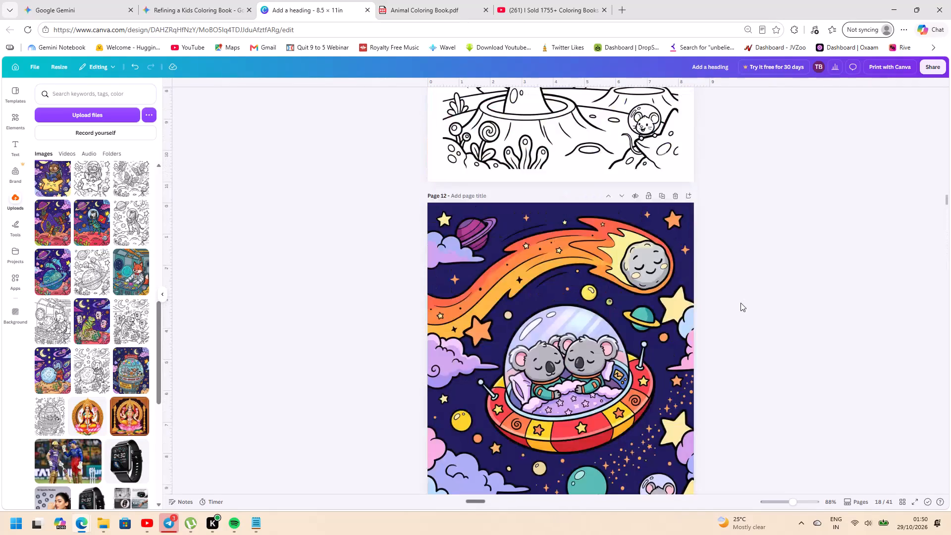
{"action": "scroll", "coordinate": [740, 303], "scroll_direction": "up", "scroll_amount": 20}
{"action": "scroll", "coordinate": [740, 303], "scroll_direction": "up", "scroll_amount": 20}
{"action": "scroll", "coordinate": [740, 303], "scroll_direction": "up", "scroll_amount": 4}
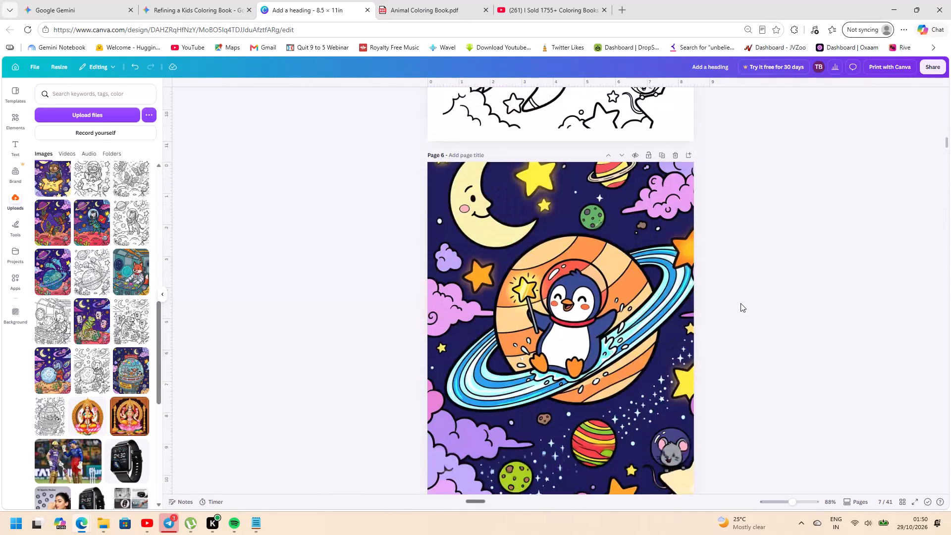
{"action": "scroll", "coordinate": [740, 303], "scroll_direction": "up", "scroll_amount": 19}
{"action": "scroll", "coordinate": [740, 303], "scroll_direction": "up", "scroll_amount": 14}
{"action": "scroll", "coordinate": [740, 303], "scroll_direction": "up", "scroll_amount": 7}
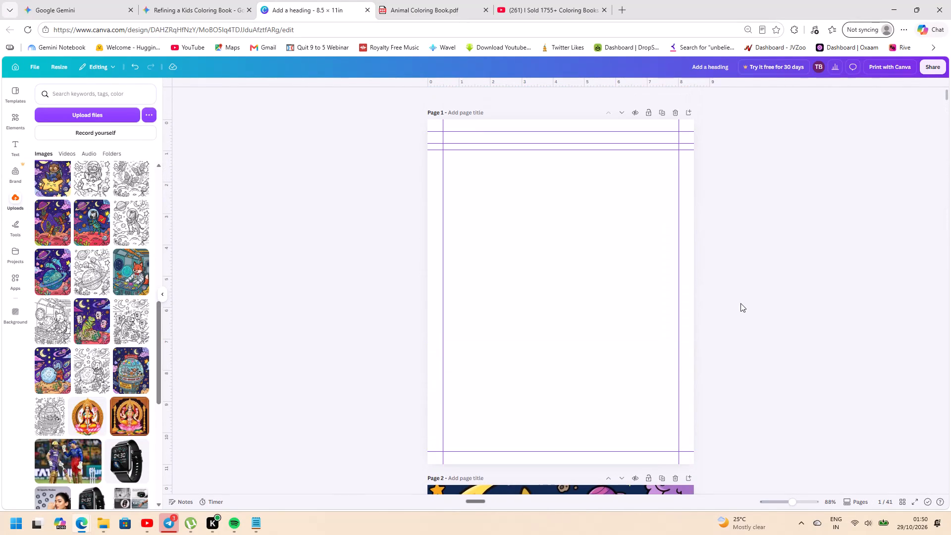
{"action": "scroll", "coordinate": [740, 303], "scroll_direction": "down", "scroll_amount": 4}
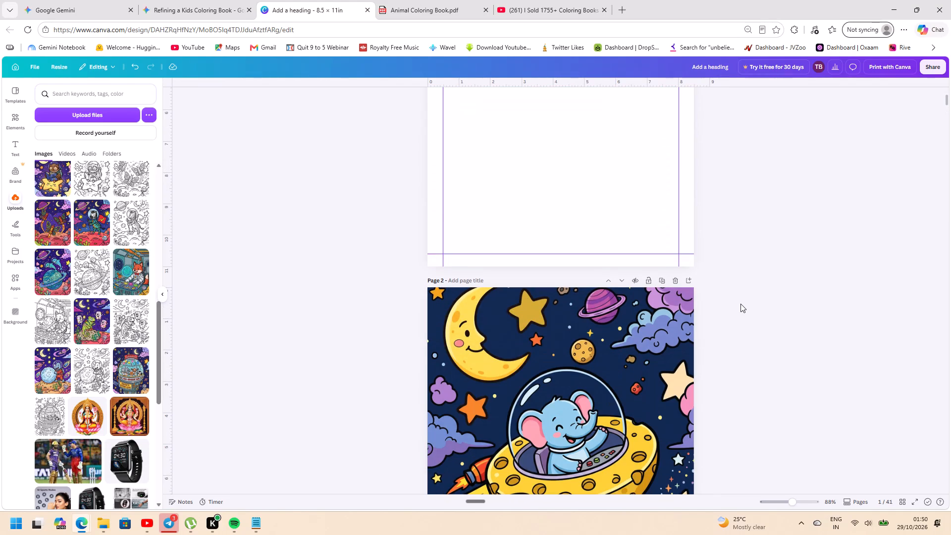
{"action": "scroll", "coordinate": [740, 304], "scroll_direction": "down", "scroll_amount": 1}
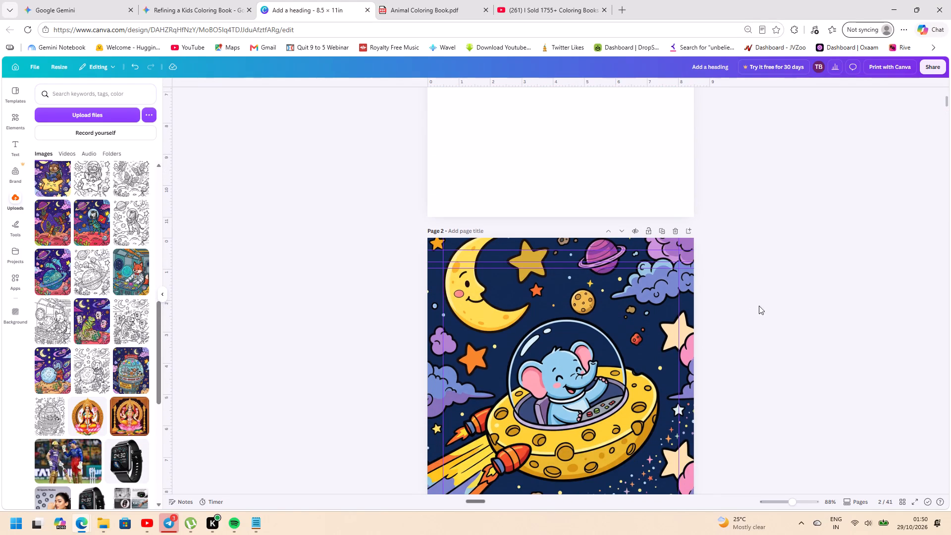
Download the coloring book as a PDF with the Digital preset, keeping the existing custom page selection.
{"action": "left_click", "coordinate": [930, 69]}
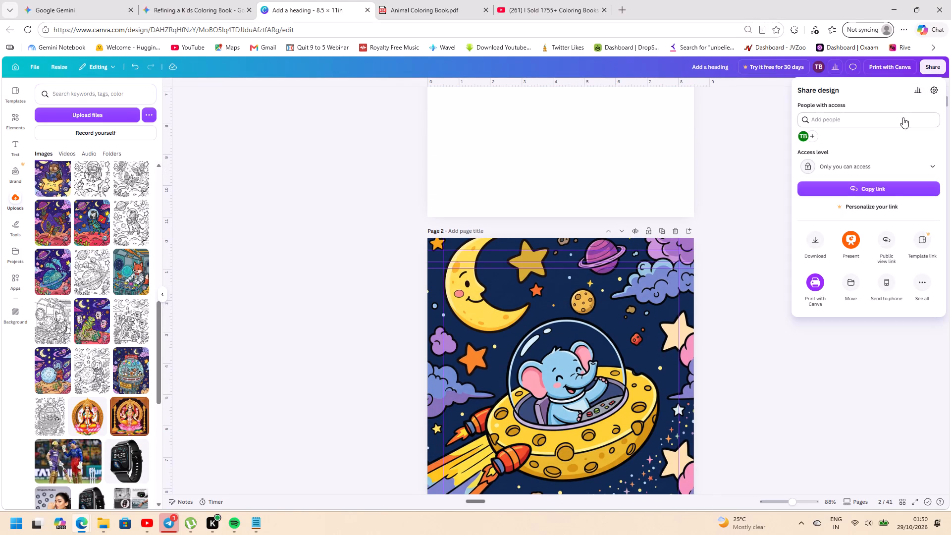
{"action": "left_click", "coordinate": [819, 239]}
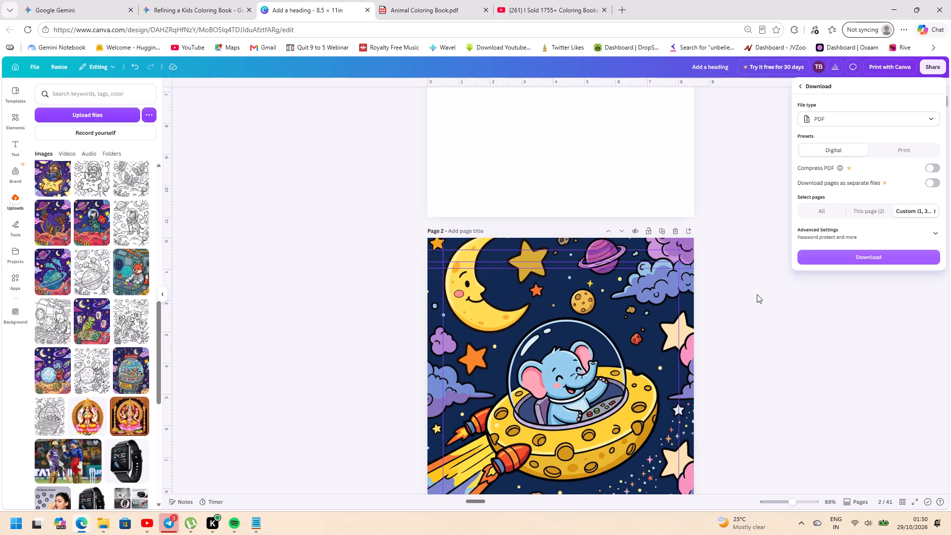
{"action": "left_click", "coordinate": [826, 259]}
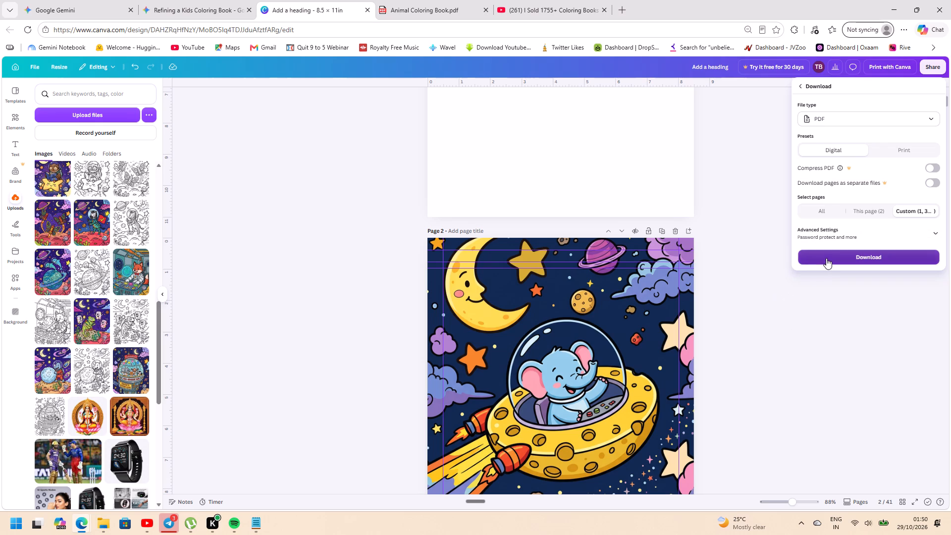